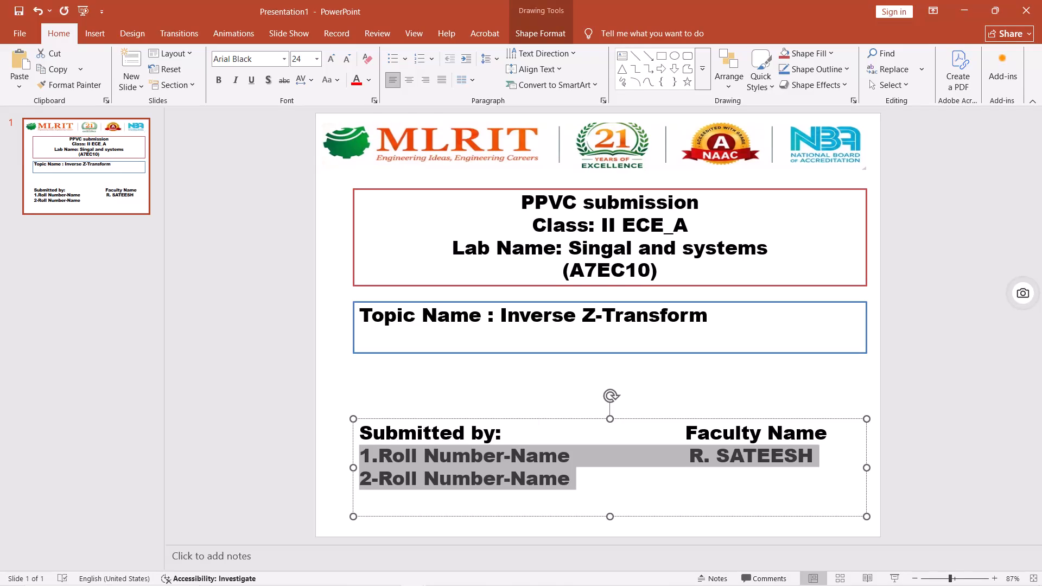
Replace the "Roll Number-Name" placeholder after "1." under "Submitted by:" with the copied student name, class and roll number details.
left_click(568, 451)
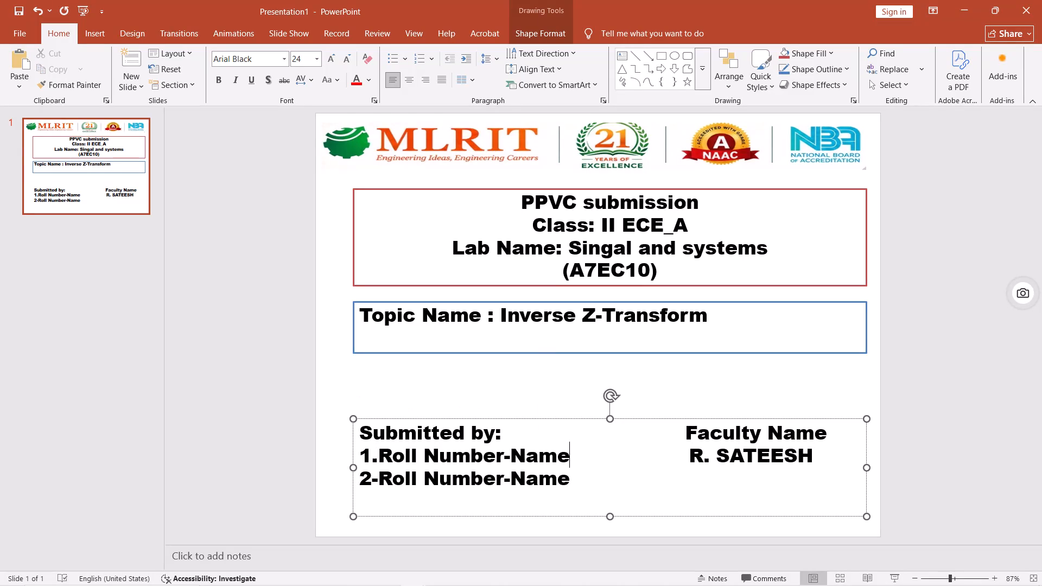
key("BackSpace")
key("BackSpace")
key("BackSpace")
key("BackSpace")
key("BackSpace")
key("BackSpace")
key("BackSpace")
key("BackSpace")
key("BackSpace")
key("BackSpace")
key("BackSpace")
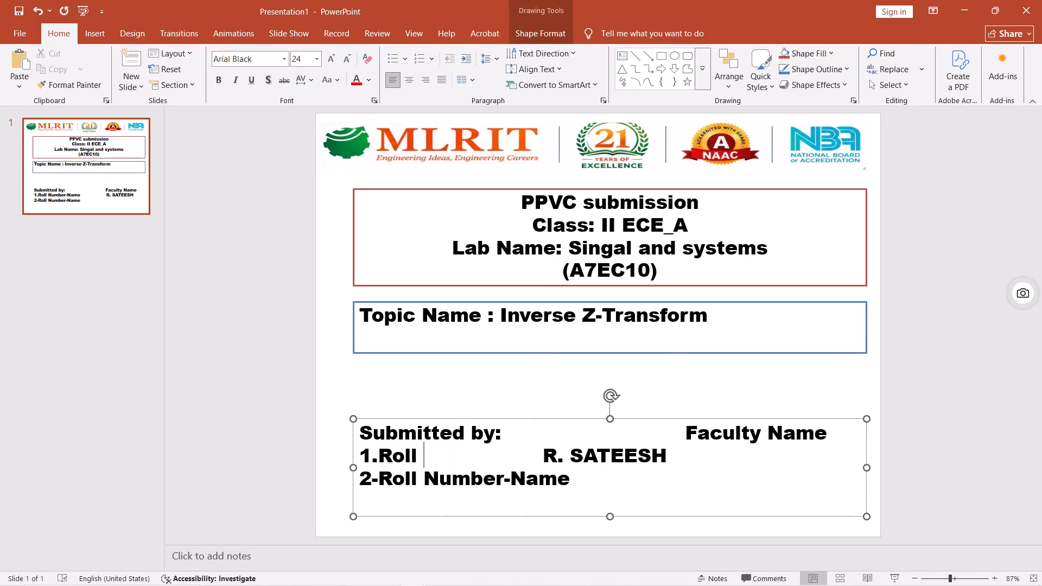
key("BackSpace")
key("BackSpace")
key("BackSpace")
key("BackSpace")
key("BackSpace")
key("ctrl+v")
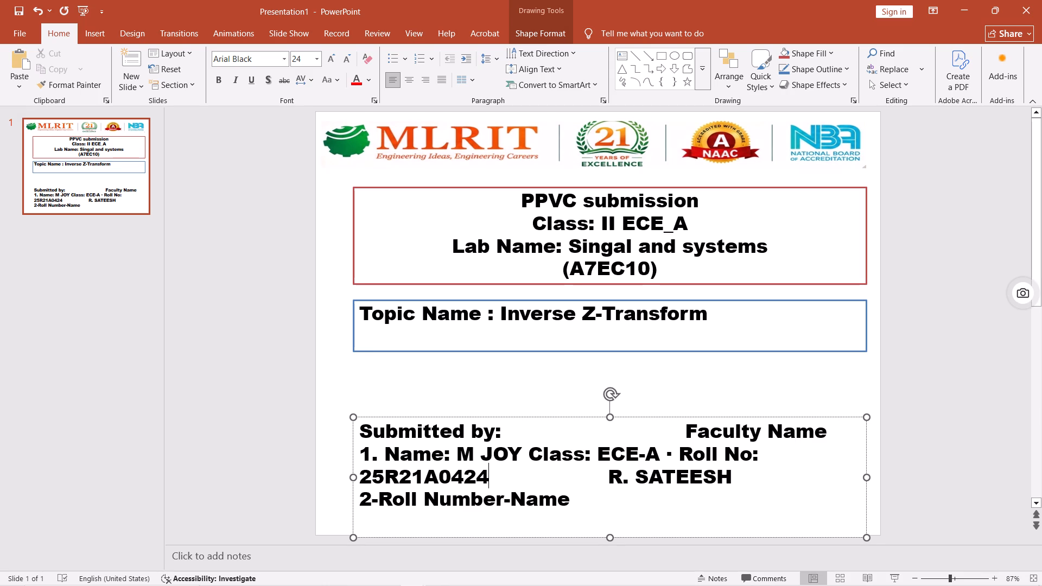
Delete the "2-Roll Number-Name" placeholder line from the submitter text box.
left_click_drag(575, 504, 363, 506)
key("BackSpace")
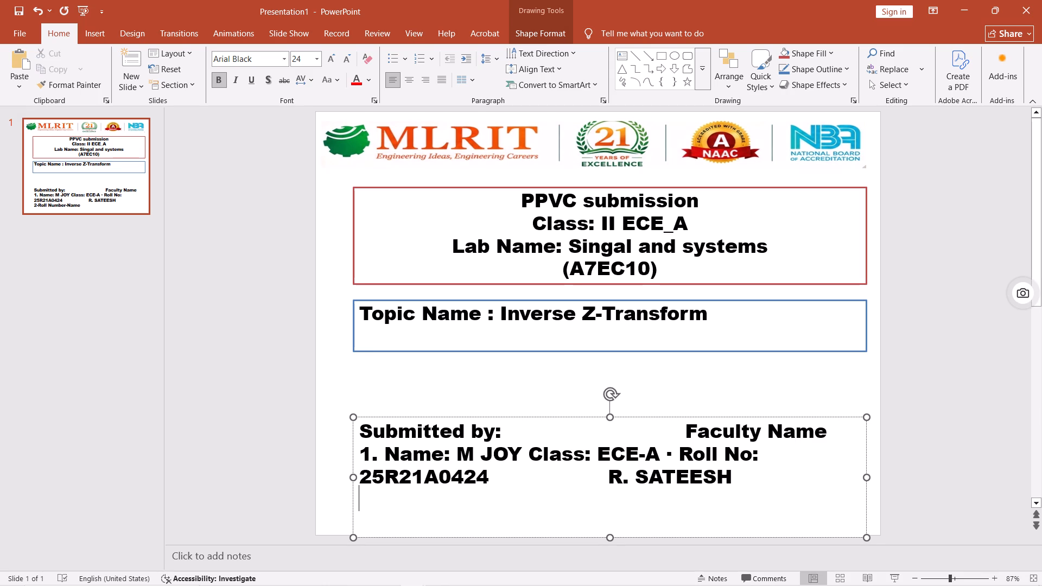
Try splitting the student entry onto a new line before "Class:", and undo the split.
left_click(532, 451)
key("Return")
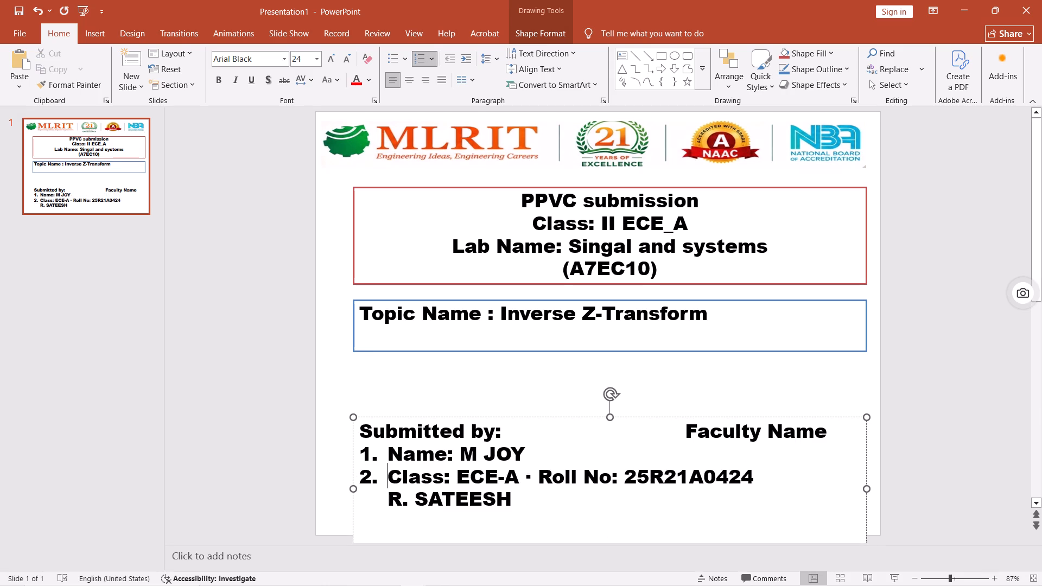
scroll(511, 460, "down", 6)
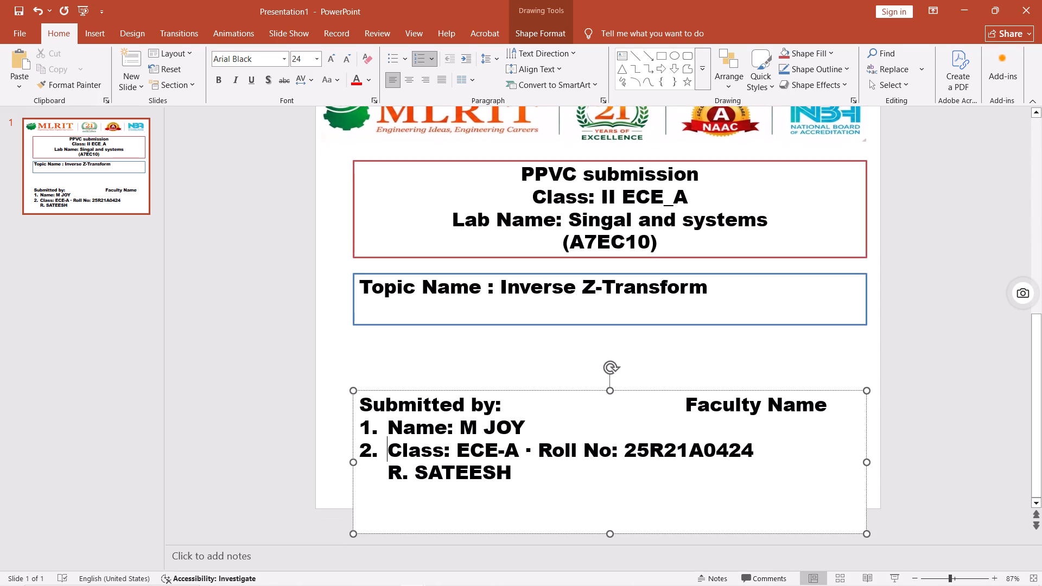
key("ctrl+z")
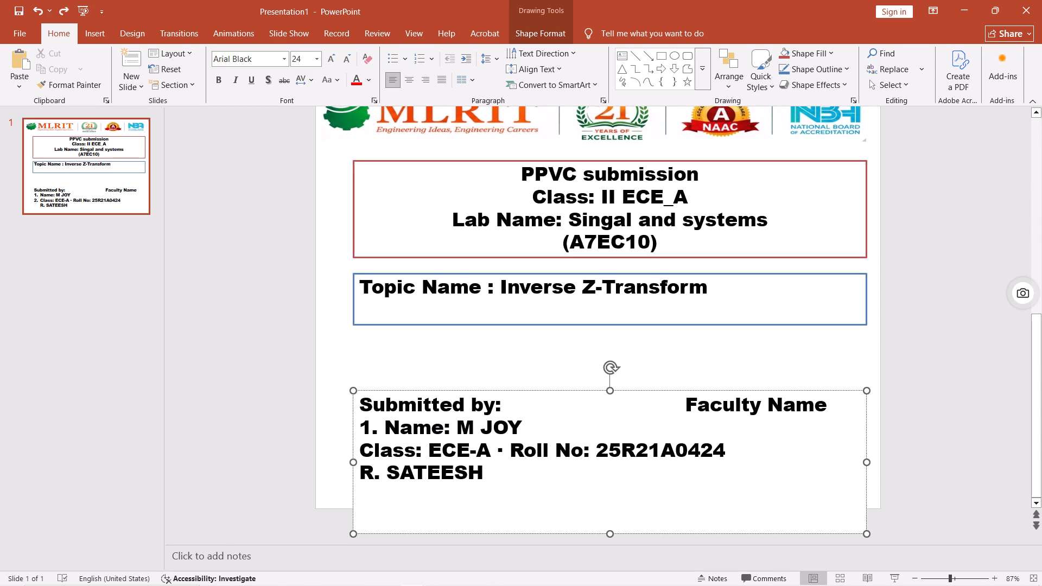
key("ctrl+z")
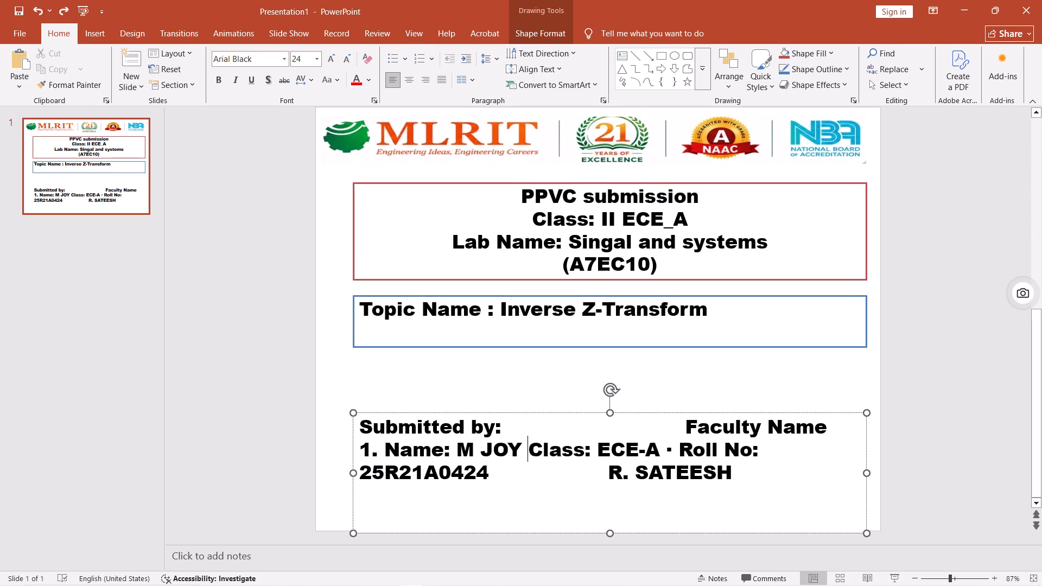
Copy the part of the student entry running from the end of the name through the roll number.
left_click_drag(525, 451, 539, 450)
left_click_drag(539, 450, 628, 480)
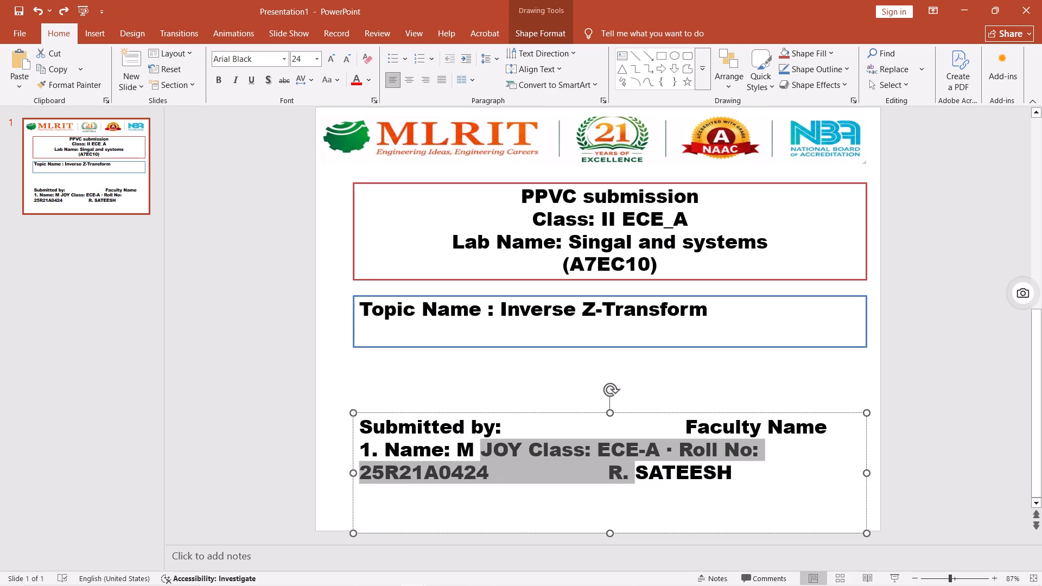
left_click_drag(628, 480, 498, 477)
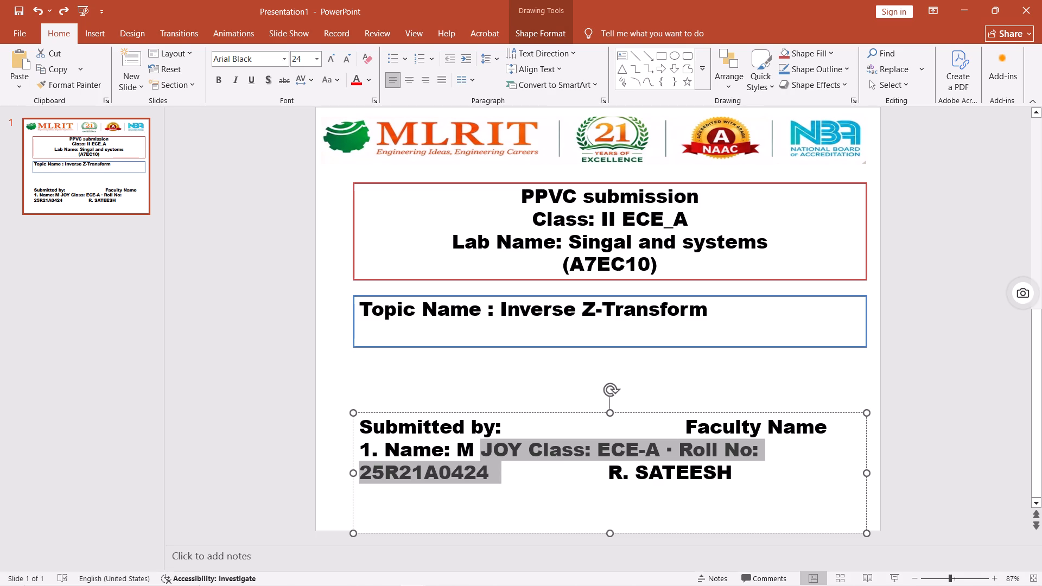
key("ctrl+c")
key("ctrl+c")
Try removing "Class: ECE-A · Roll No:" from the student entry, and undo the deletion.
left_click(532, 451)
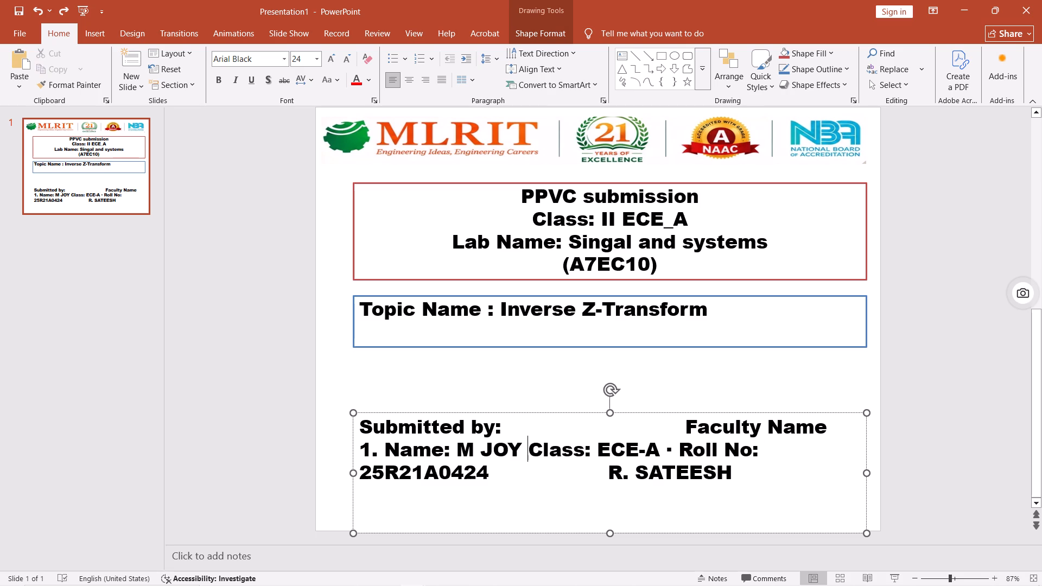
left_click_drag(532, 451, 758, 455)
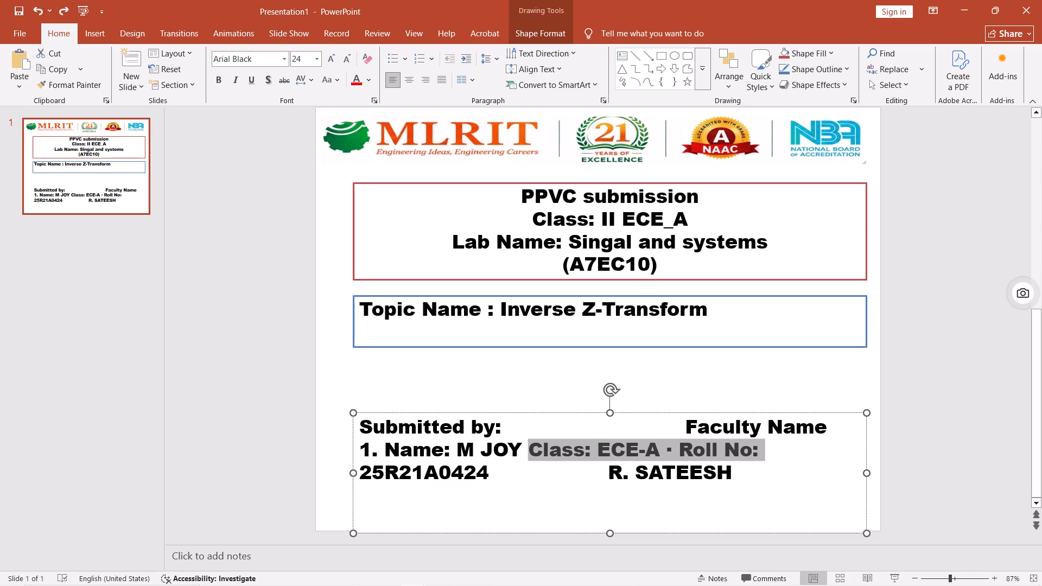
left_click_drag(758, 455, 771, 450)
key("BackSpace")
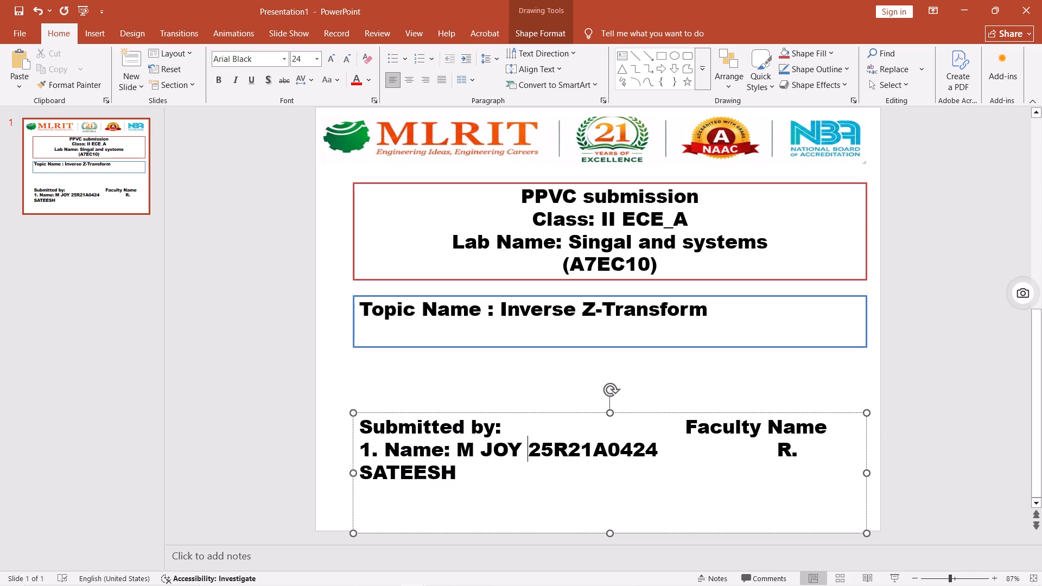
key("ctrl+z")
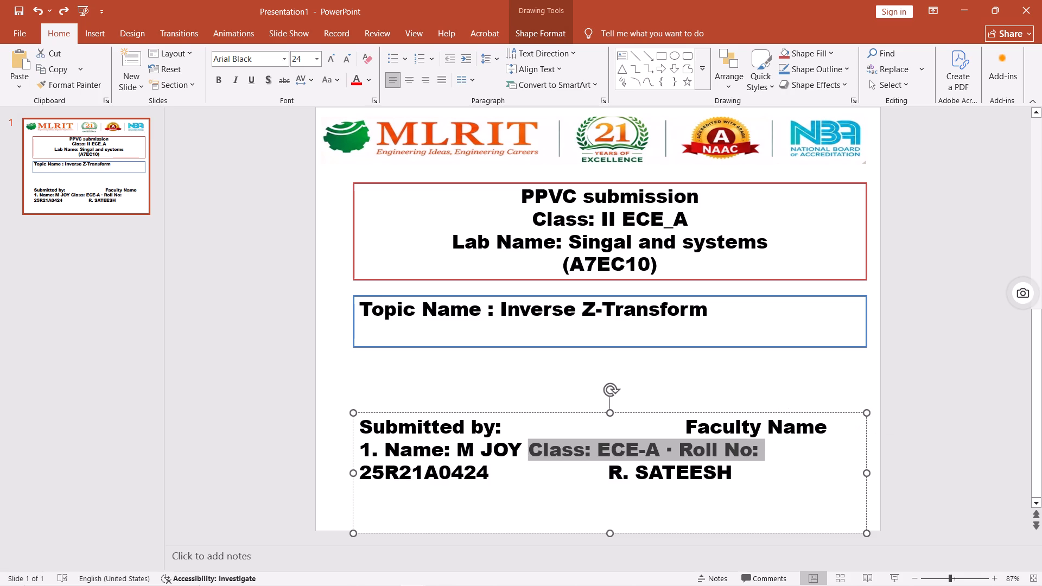
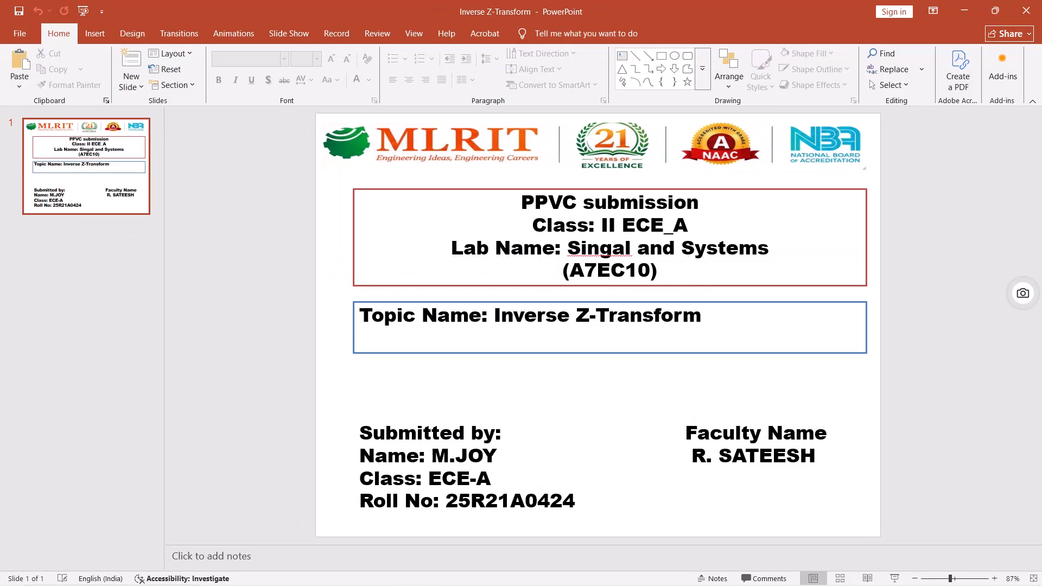
Add a new slide after the title slide of the Inverse Z-Transform presentation.
left_click(111, 201)
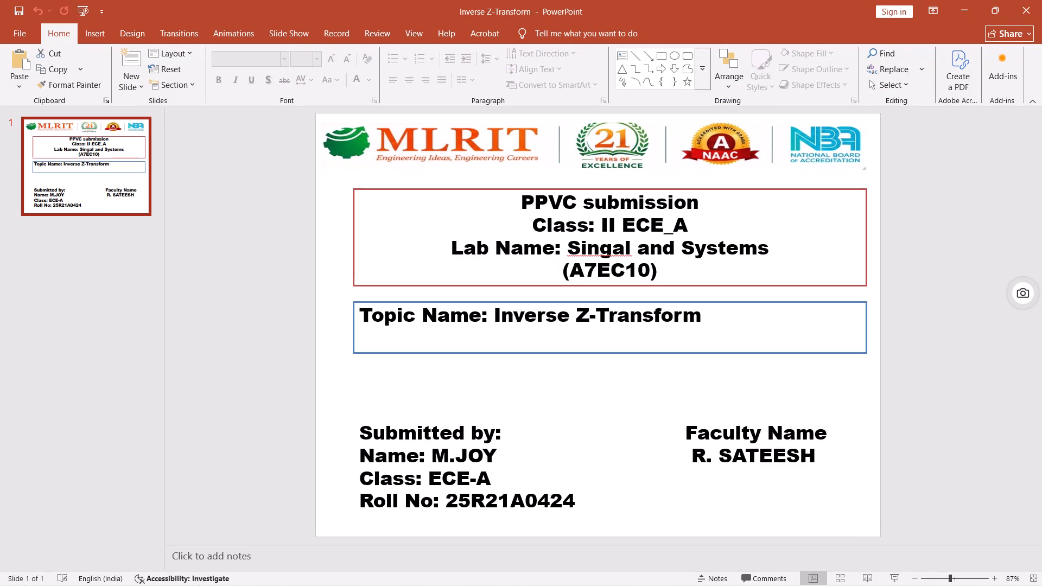
right_click(111, 201)
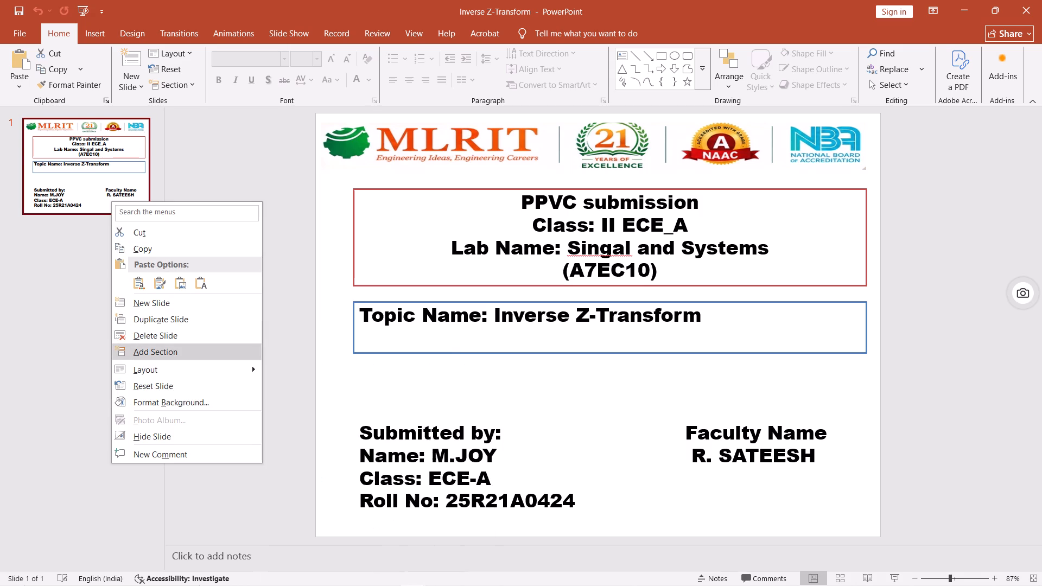
left_click(62, 314)
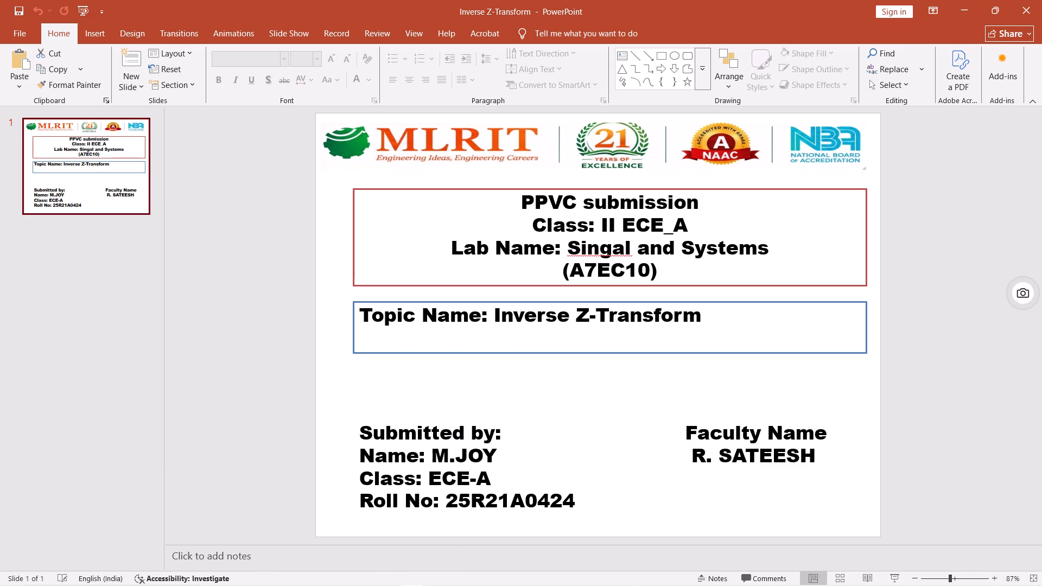
right_click(96, 183)
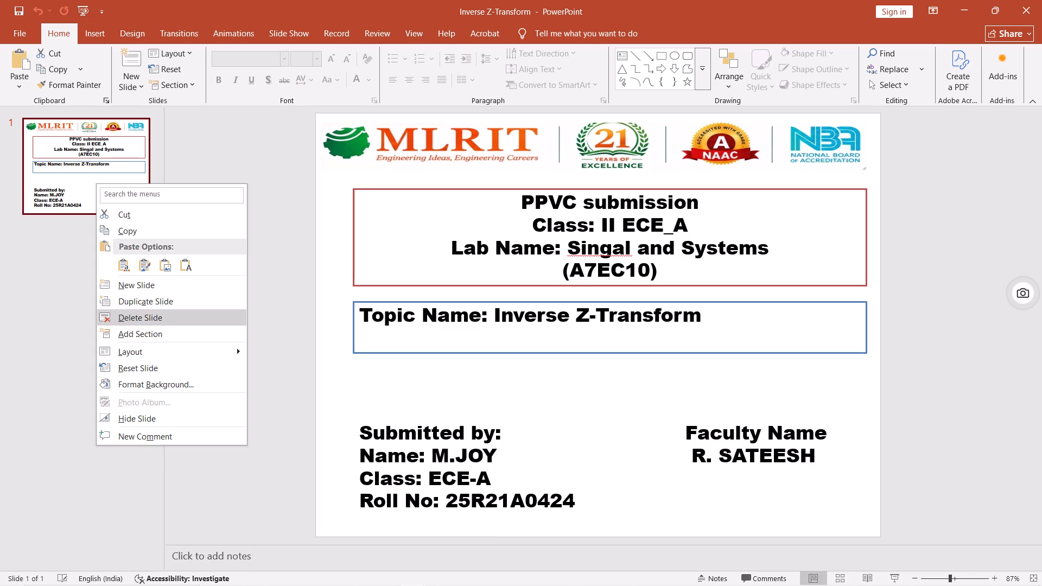
left_click(157, 289)
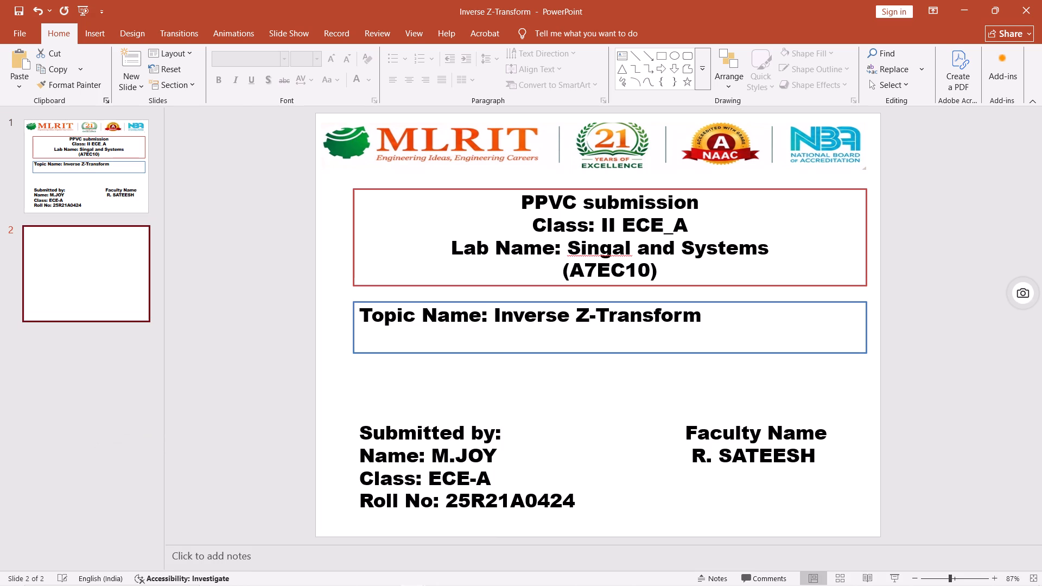
Duplicate the empty slide 2 as a third slide, and return to slide 2.
right_click(118, 287)
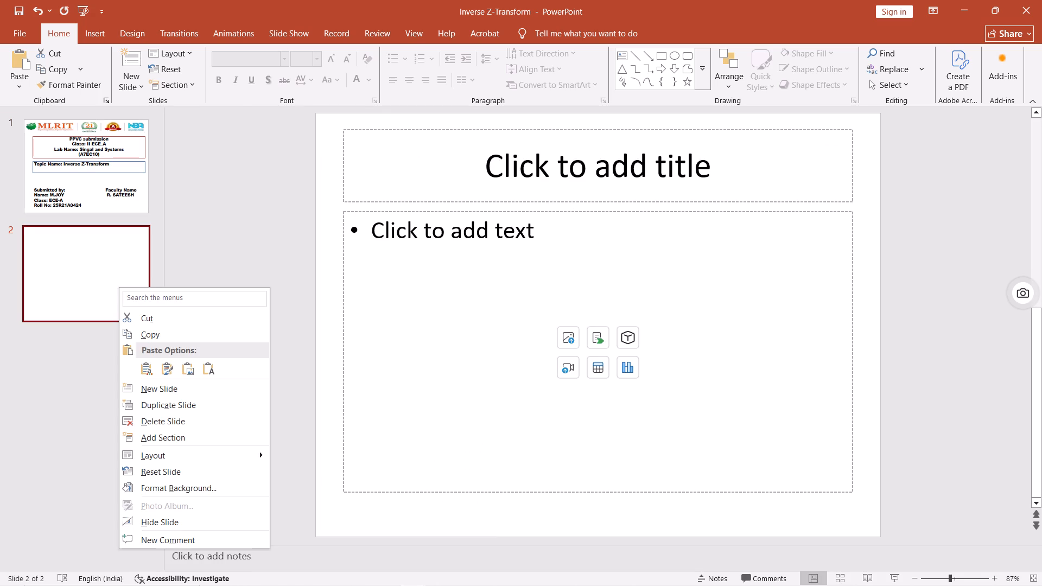
left_click(65, 374)
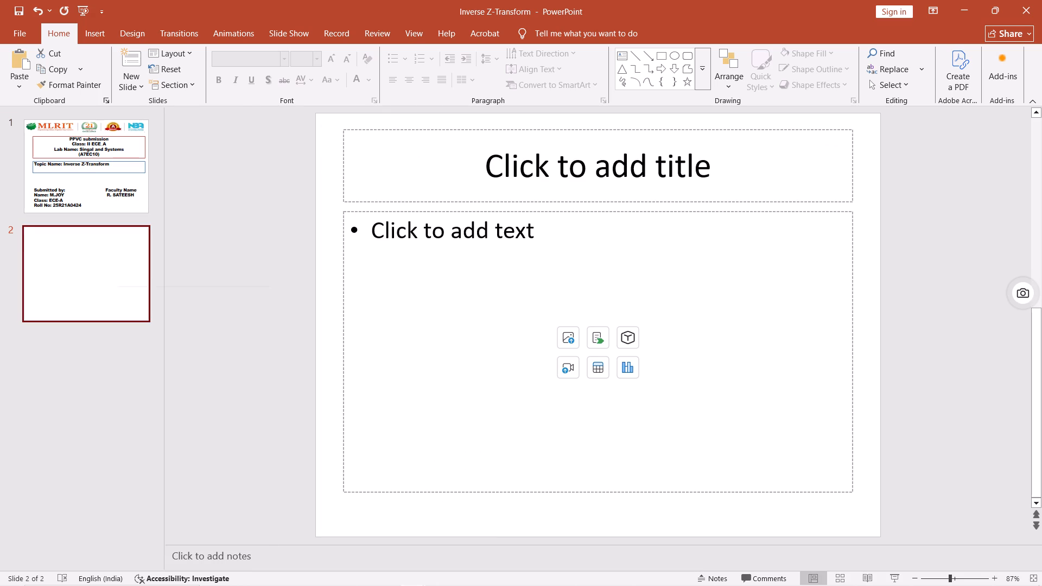
key("ctrl+d")
left_click(91, 285)
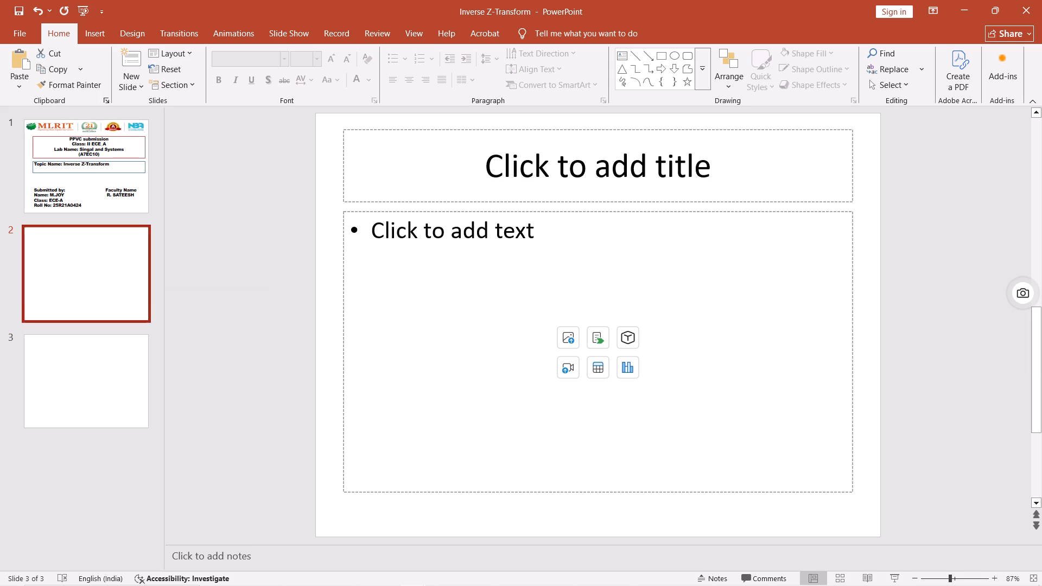
Switch to the Inverse-Z-Transform-From-Xz-Back-to-xn presentation and open its slide 2, "The Core Idea".
key("alt+Tab")
left_click(48, 226)
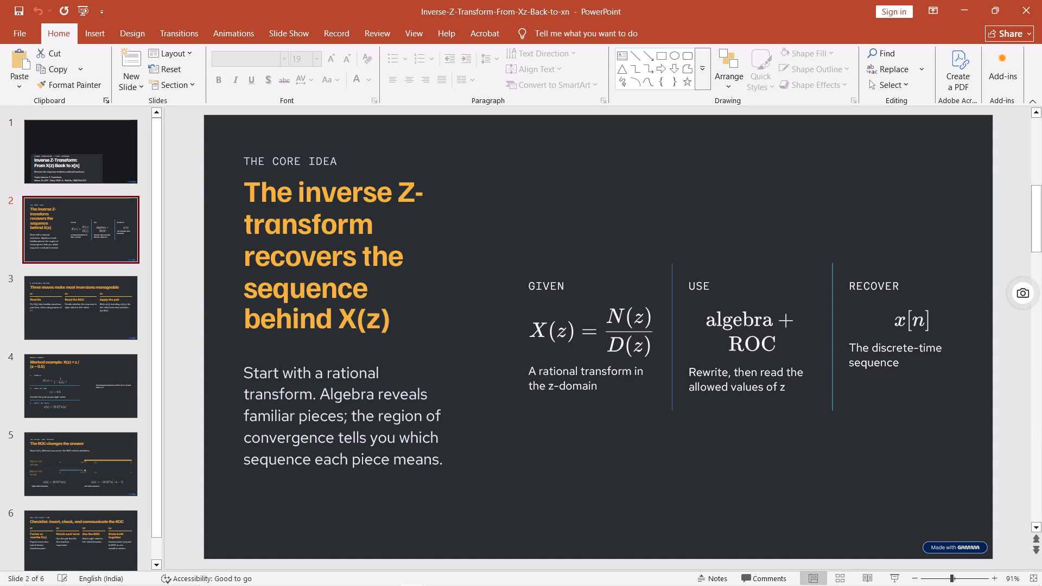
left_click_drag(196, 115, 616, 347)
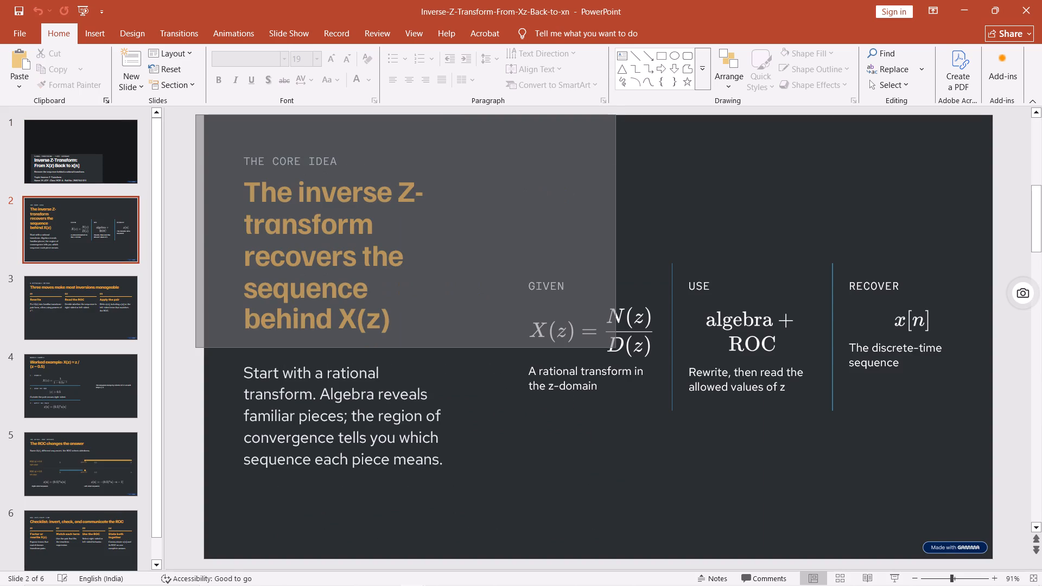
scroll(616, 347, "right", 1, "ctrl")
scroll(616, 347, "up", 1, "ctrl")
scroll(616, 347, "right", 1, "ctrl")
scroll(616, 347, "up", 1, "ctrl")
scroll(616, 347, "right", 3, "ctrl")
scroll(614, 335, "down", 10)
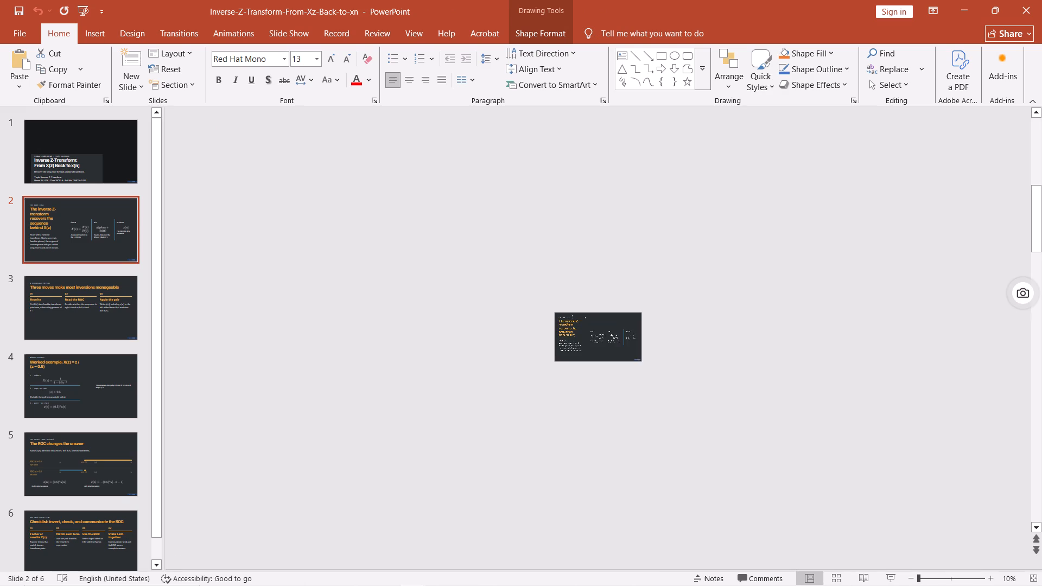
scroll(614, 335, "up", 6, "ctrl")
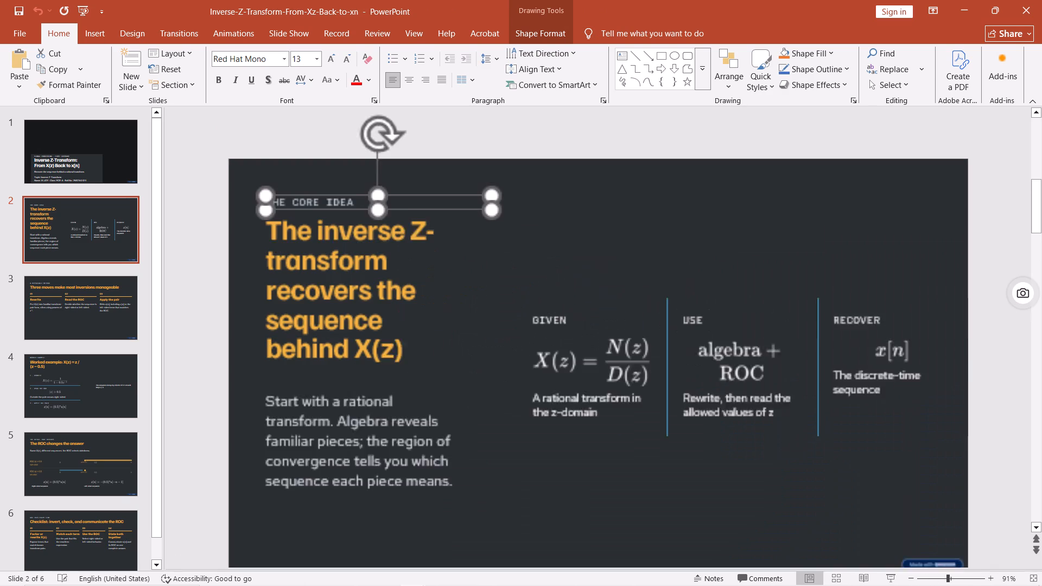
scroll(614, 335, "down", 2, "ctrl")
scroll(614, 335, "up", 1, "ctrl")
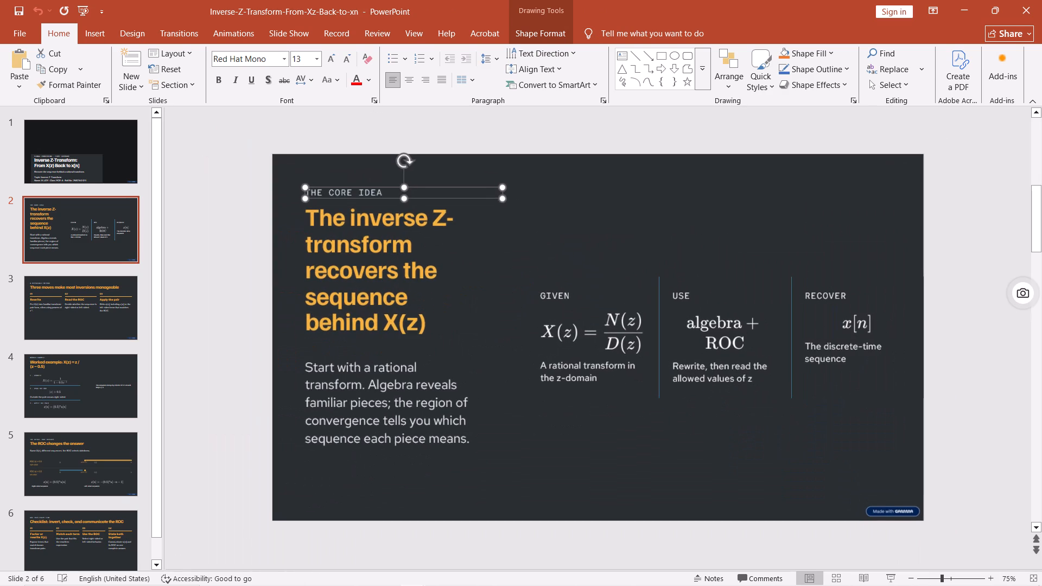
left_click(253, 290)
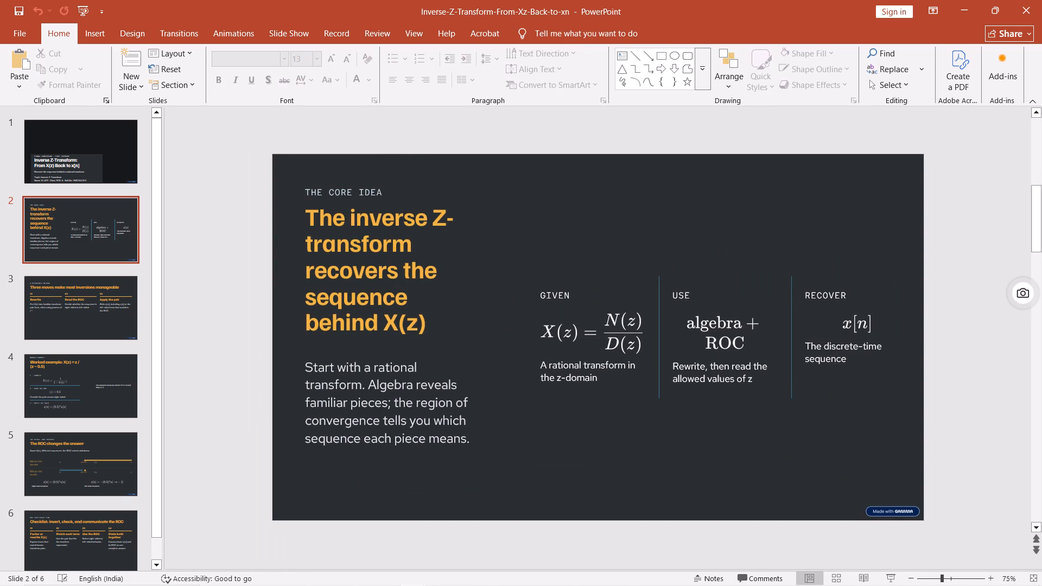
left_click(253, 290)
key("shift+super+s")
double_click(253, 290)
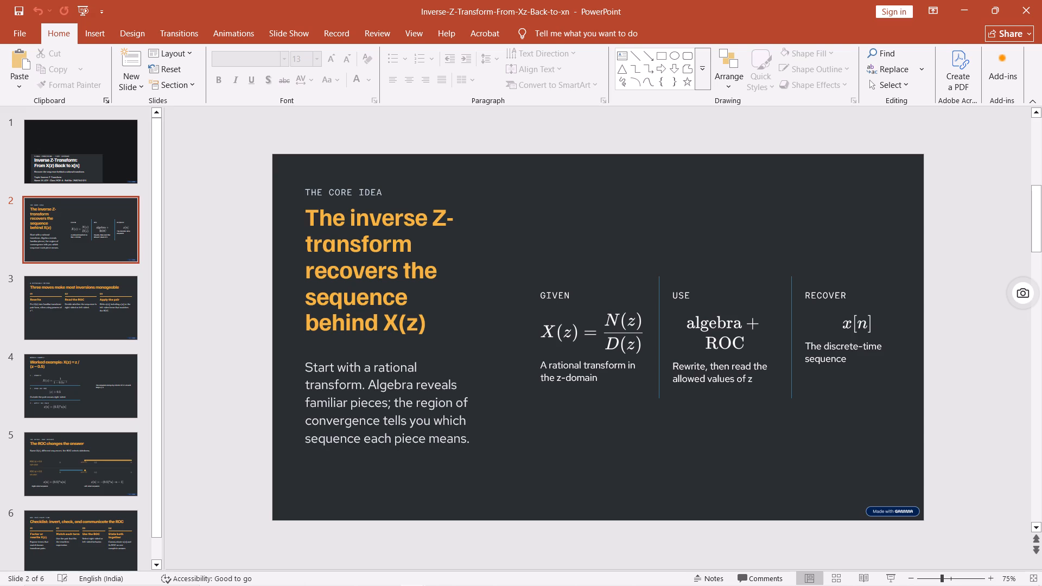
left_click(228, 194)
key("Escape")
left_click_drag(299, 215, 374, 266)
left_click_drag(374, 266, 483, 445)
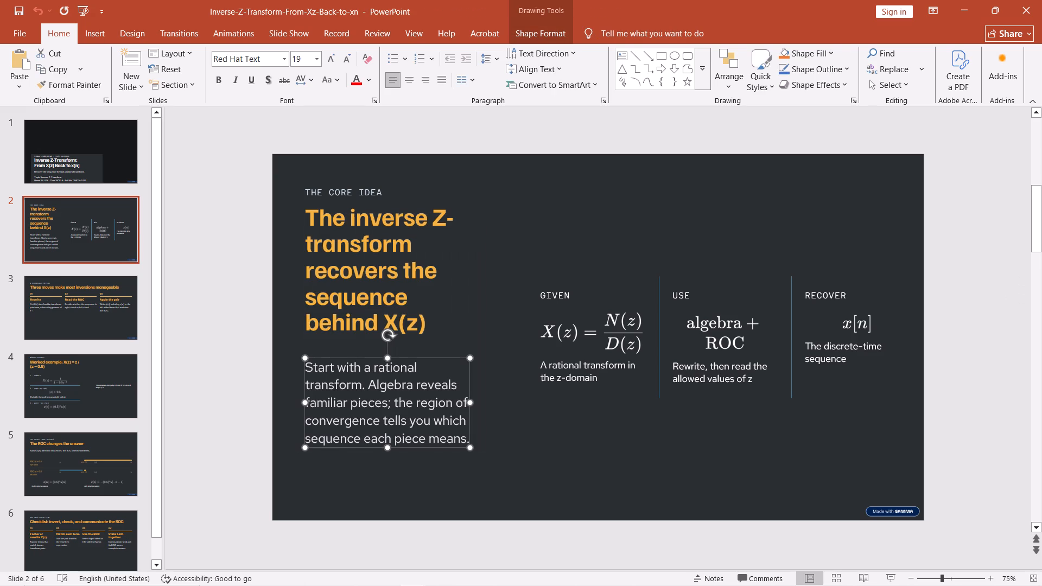
Copy the full heading text "The inverse Z-transform recovers the sequence behind X(z)" from the Core Idea slide.
left_click(355, 294)
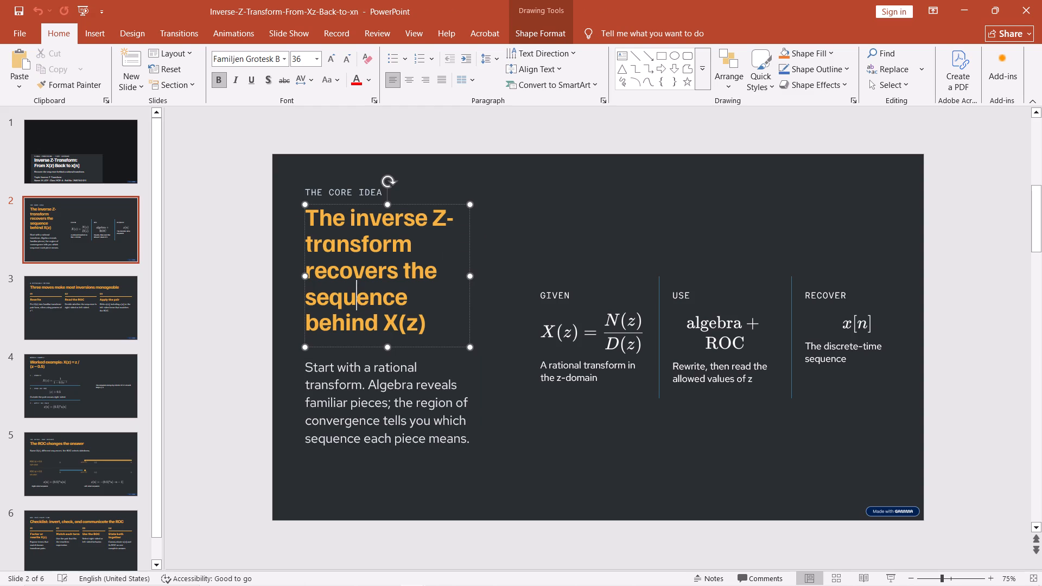
left_click(435, 319)
key("ctrl+a")
key("ctrl+c")
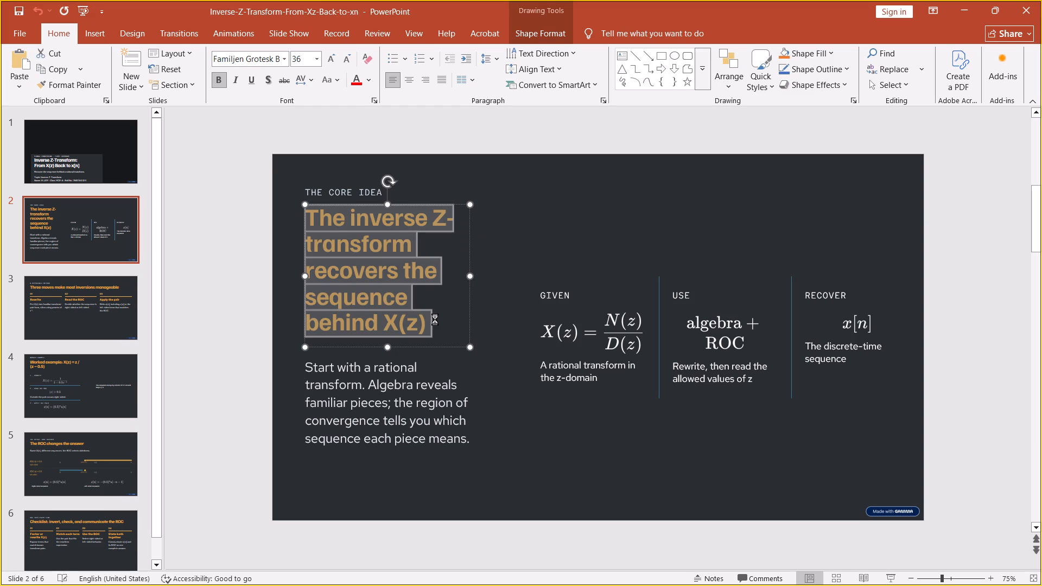
Switch back to the Inverse Z-Transform presentation and delete the empty title and content placeholders from slide 2.
key("alt+Tab")
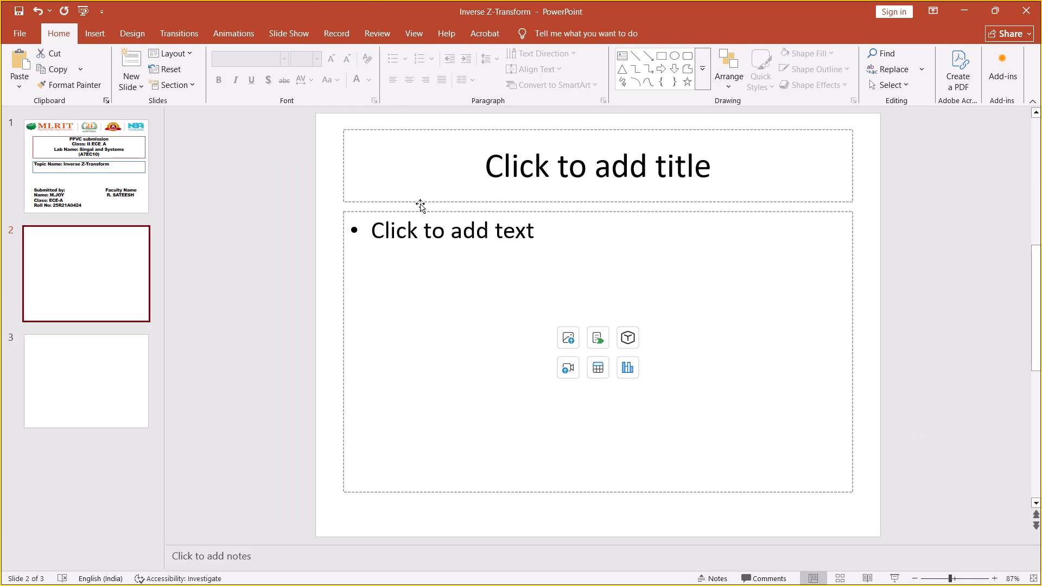
left_click(421, 202)
key("Delete")
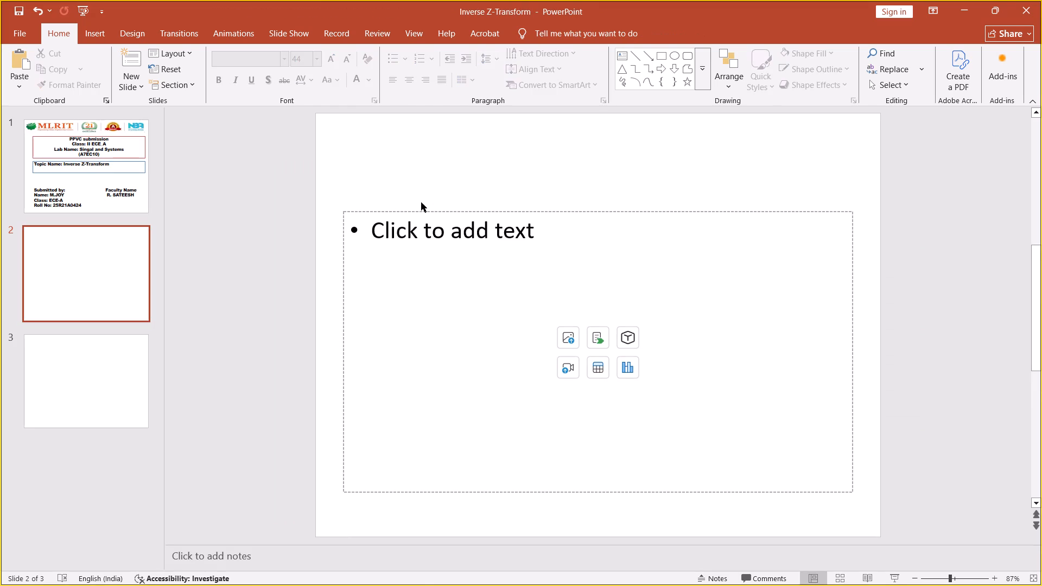
left_click(424, 213)
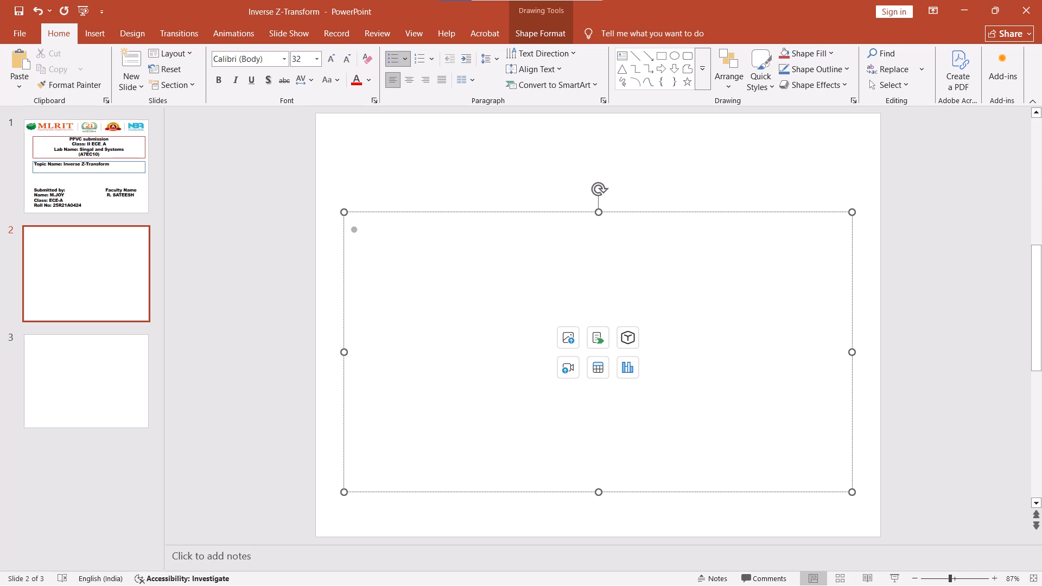
left_click(424, 213)
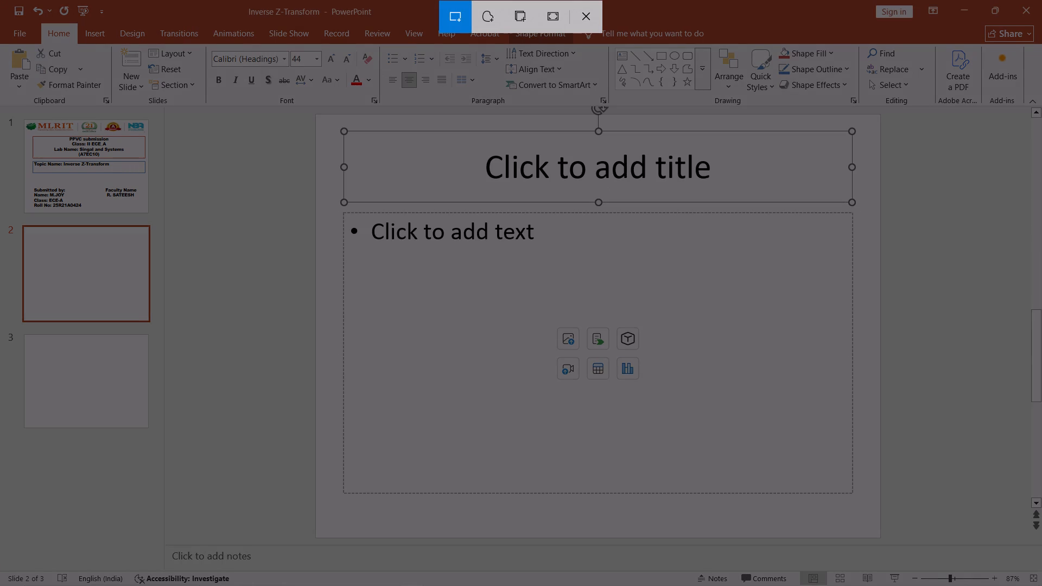
key("Escape")
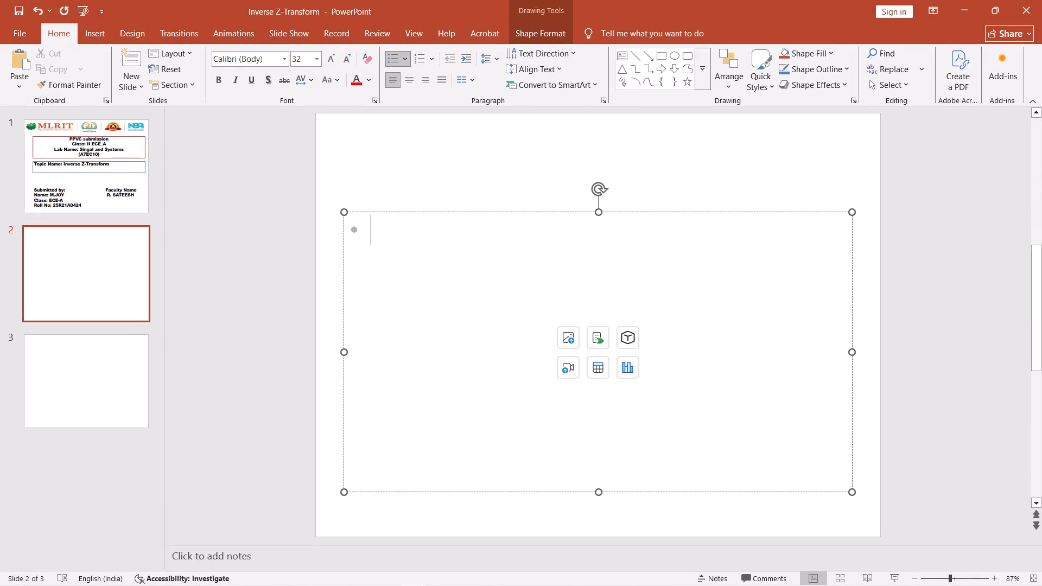
left_click(429, 213)
key("Delete")
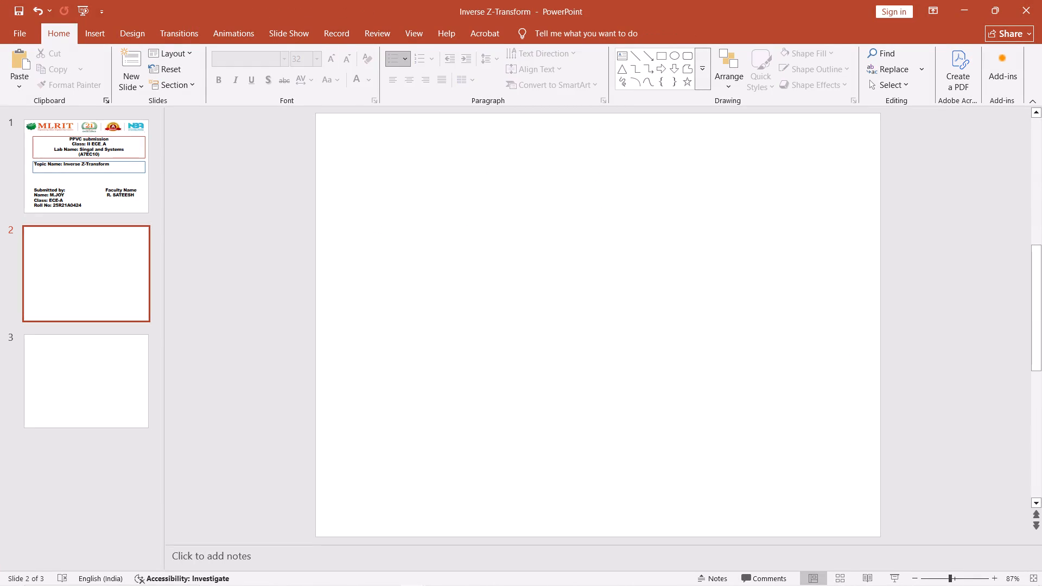
Paste the copied heading onto slide 2 and move its text box to the slide's upper-left area.
key("ctrl+v")
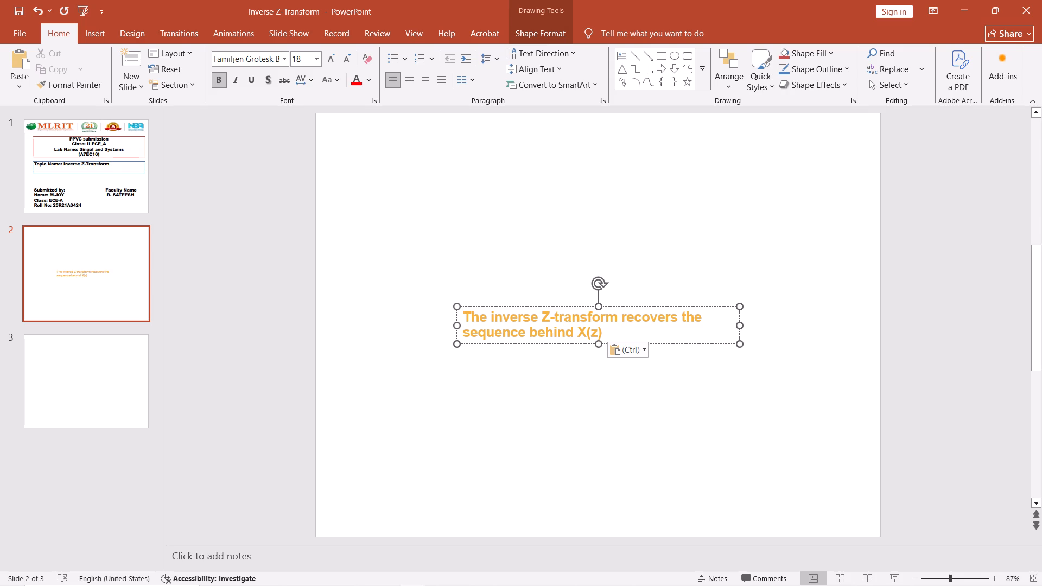
left_click_drag(484, 308, 367, 157)
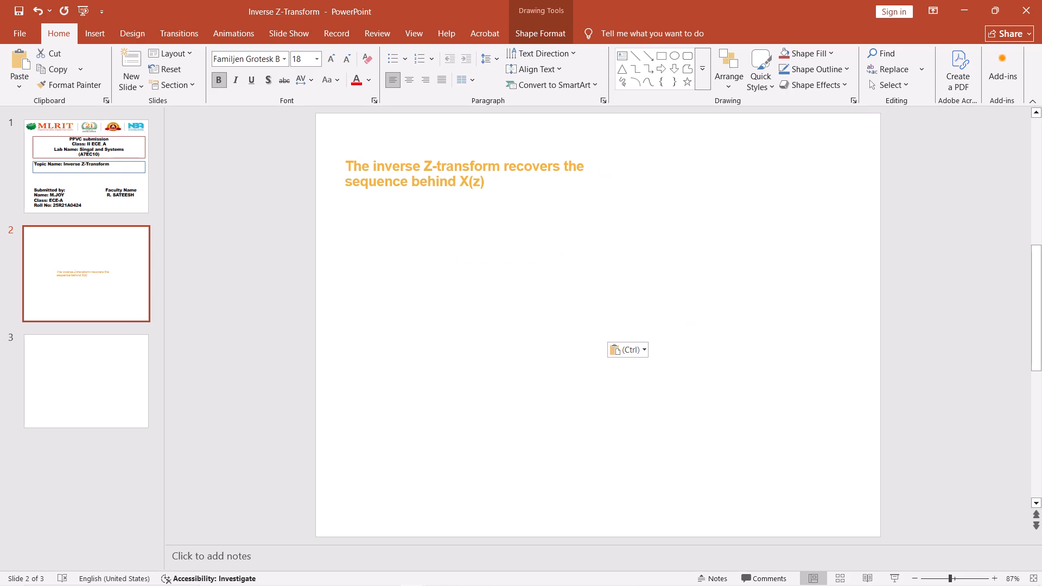
left_click_drag(367, 157, 370, 162)
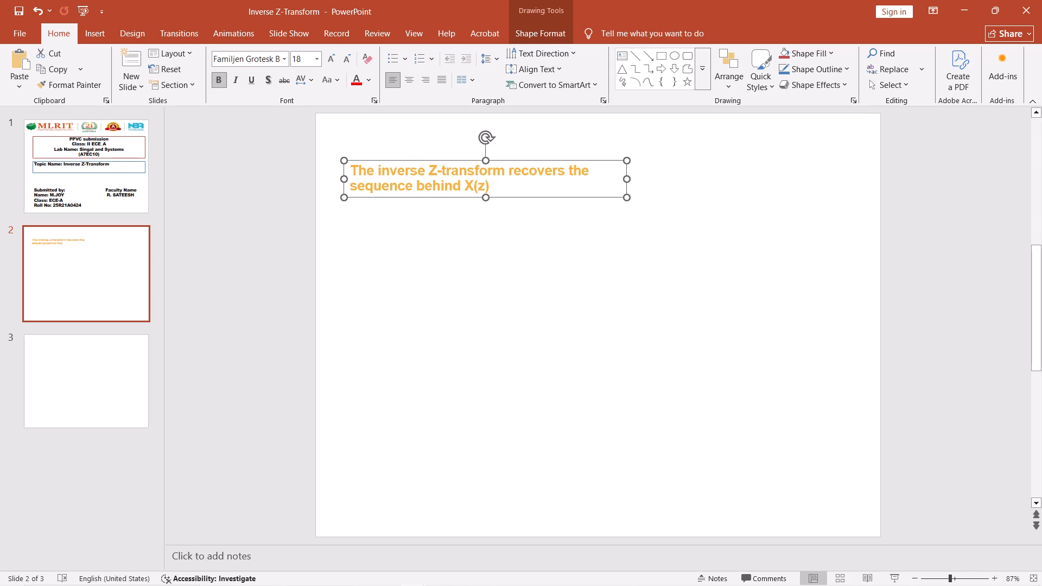
left_click_drag(485, 200, 480, 252)
Switch to the source presentation and copy the whole paragraph beginning "Start with a rational transform" on the Core Idea slide.
key("alt+Tab")
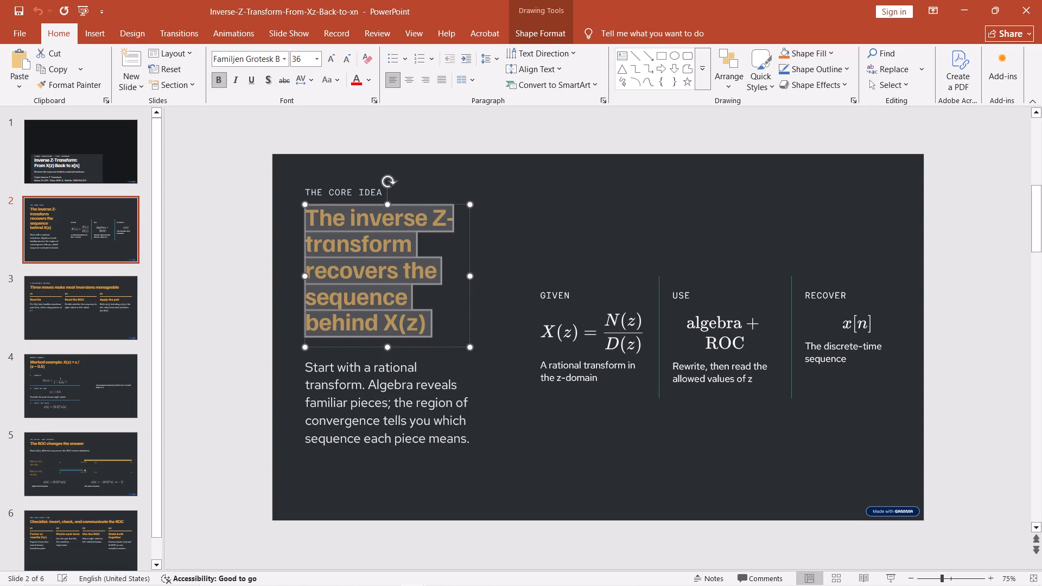
left_click(304, 367)
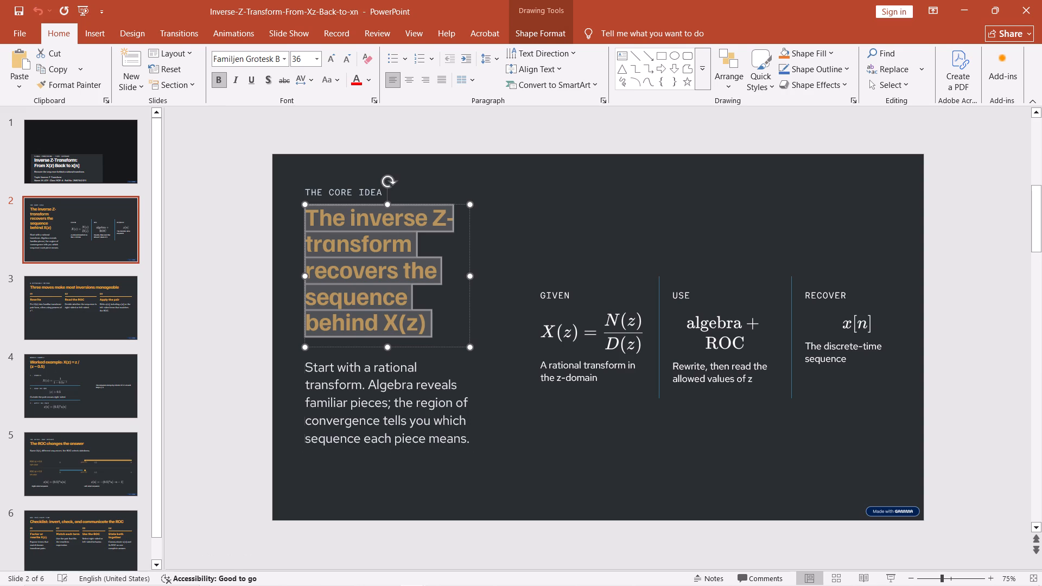
left_click(312, 370)
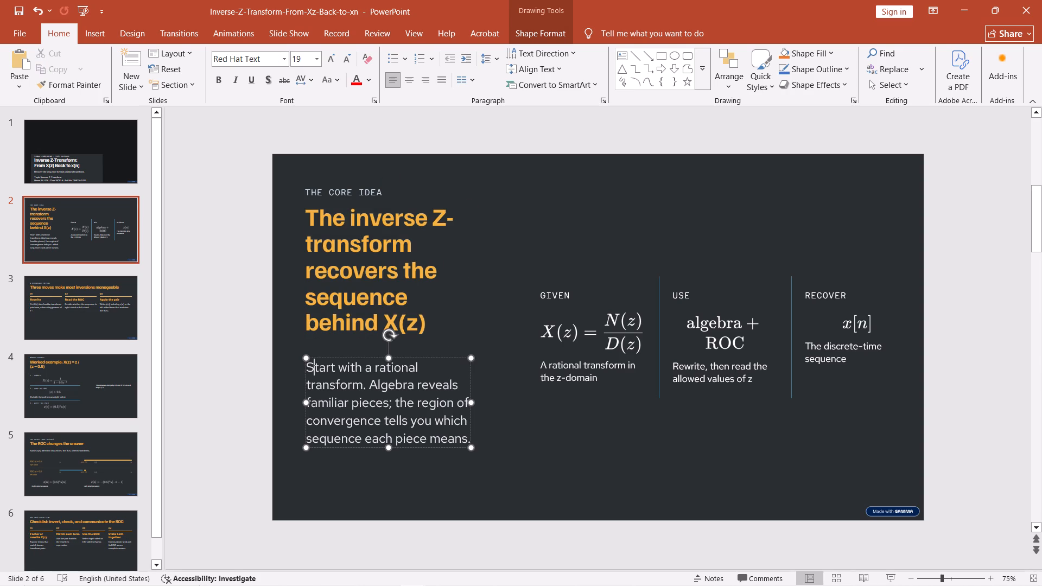
key("ctrl+a")
key("ctrl+c")
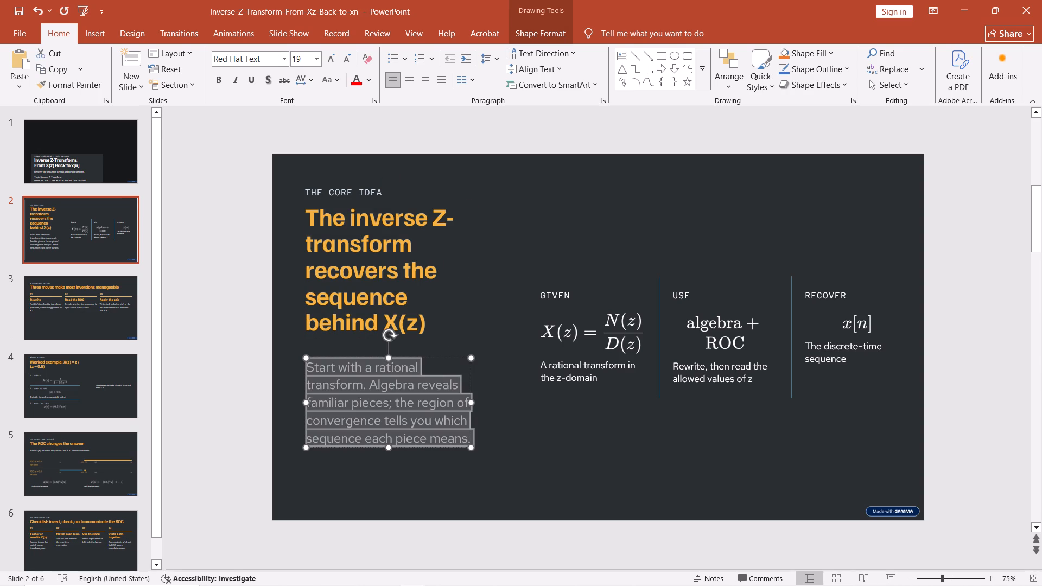
Switch to the Inverse Z-Transform presentation and paste the copied paragraph onto slide 2, below the heading.
key("alt+Tab")
left_click(379, 384)
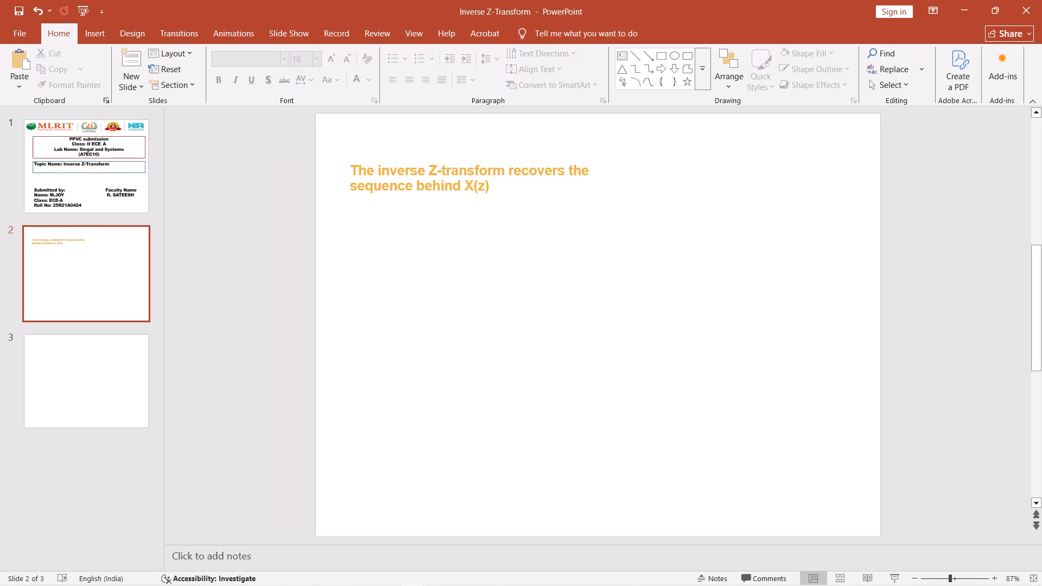
key("ctrl+v")
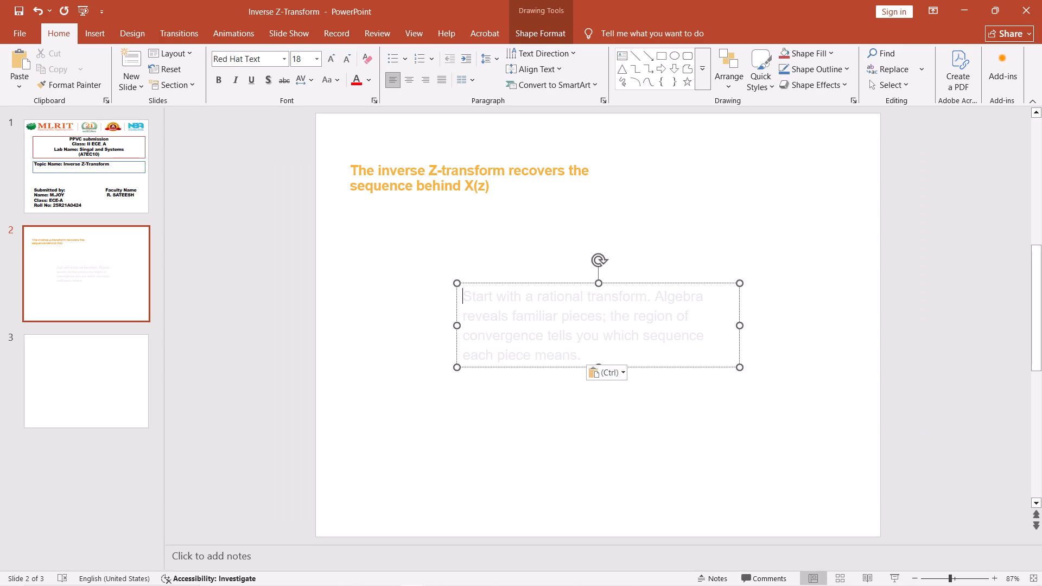
left_click_drag(495, 370, 427, 342)
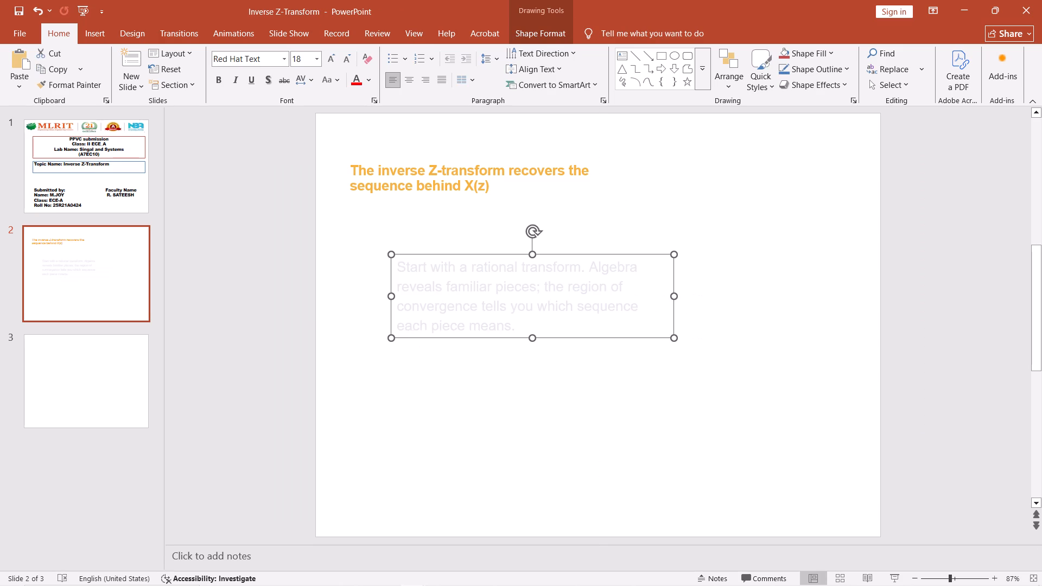
Change the font colour of the whole pasted "Start with a rational transform" paragraph to black.
left_click(519, 326)
key("ctrl+a")
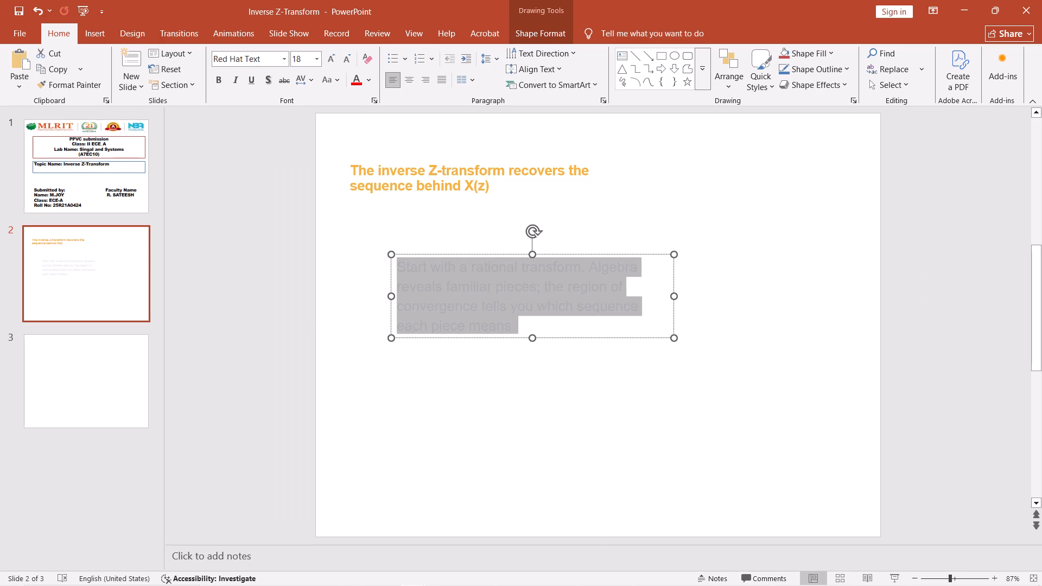
right_click(530, 286)
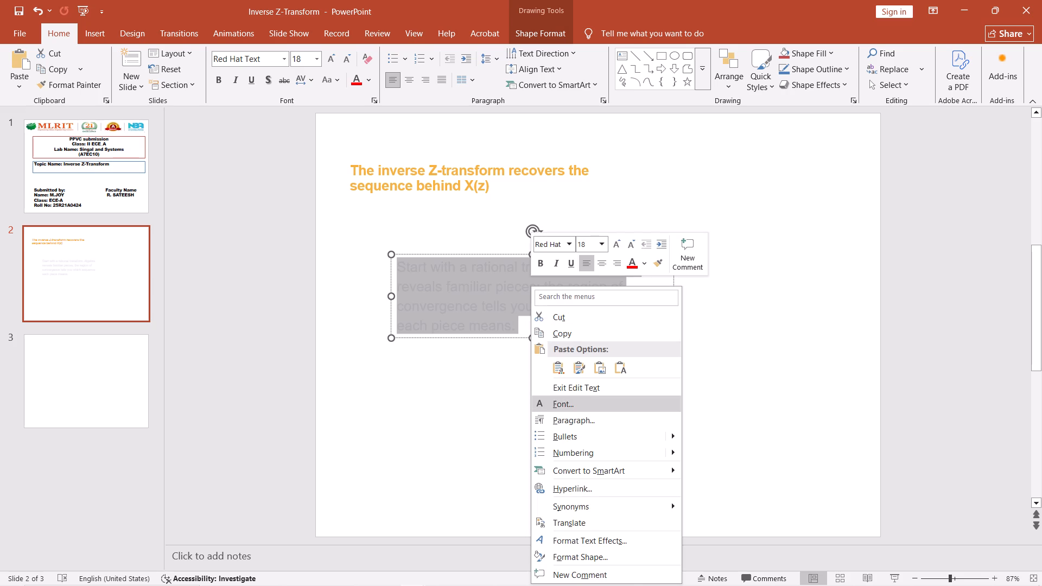
left_click(643, 266)
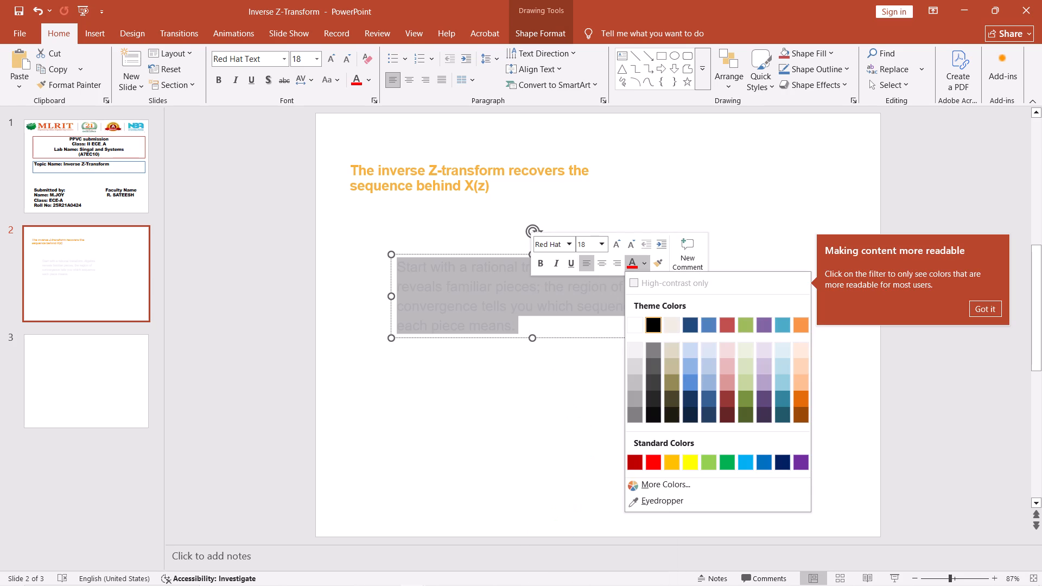
left_click(655, 329)
left_click(549, 367)
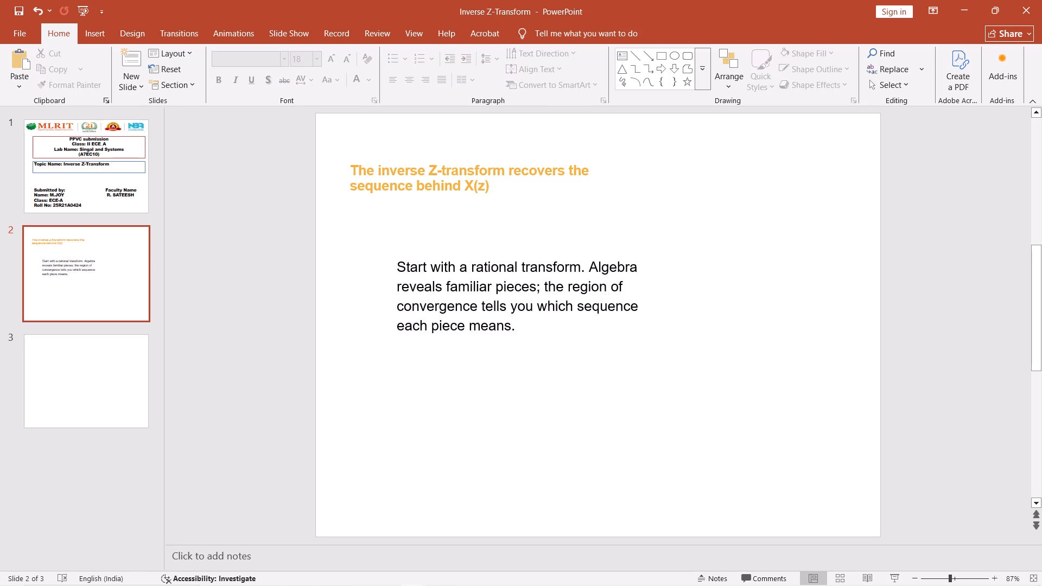
Shift the heading closer to the slide's left edge and position the paragraph beneath it, slightly indented.
left_click(494, 255)
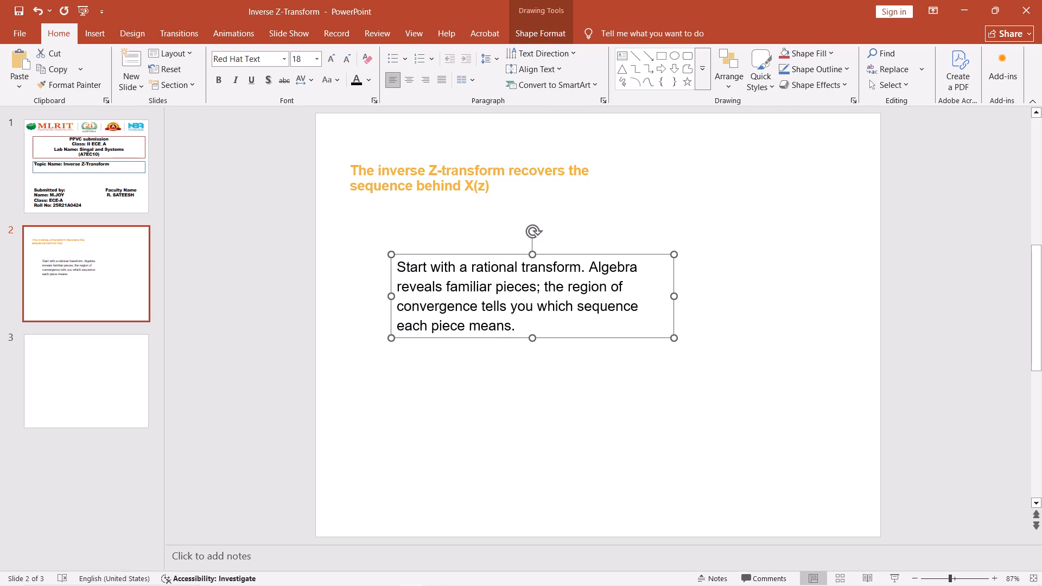
left_click_drag(497, 252, 447, 216)
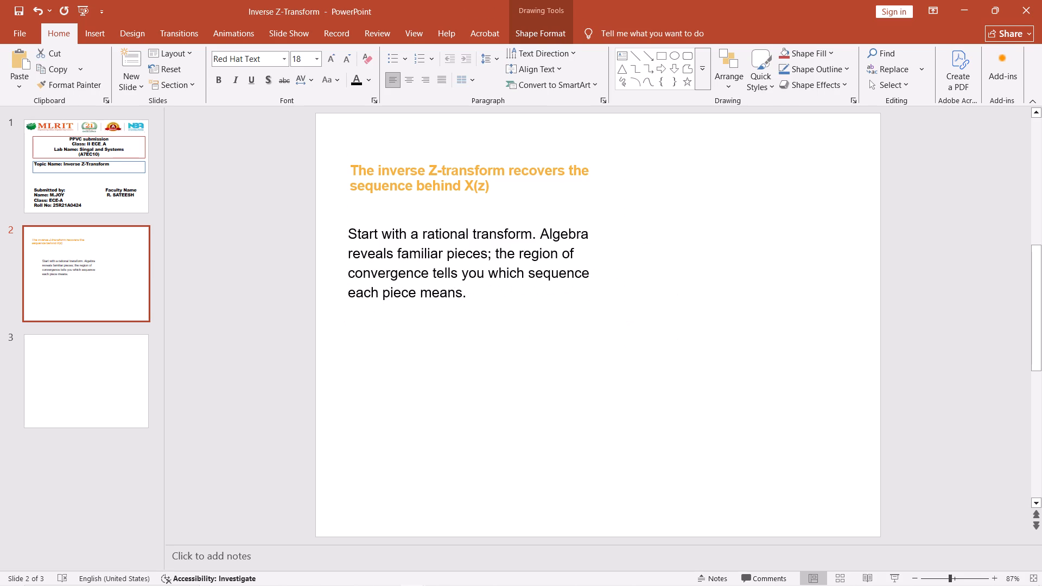
left_click_drag(447, 216, 446, 217)
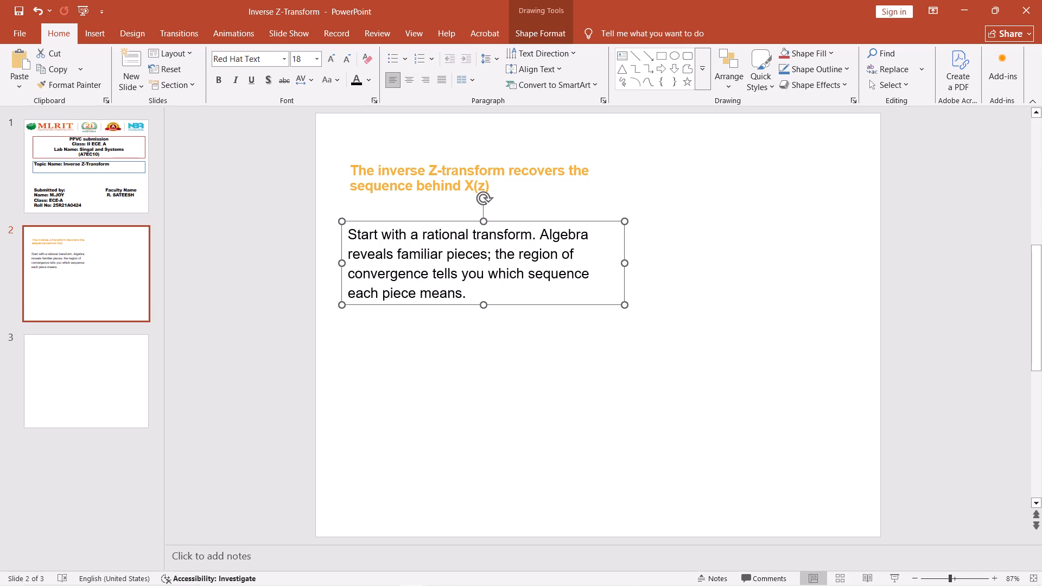
left_click(439, 175)
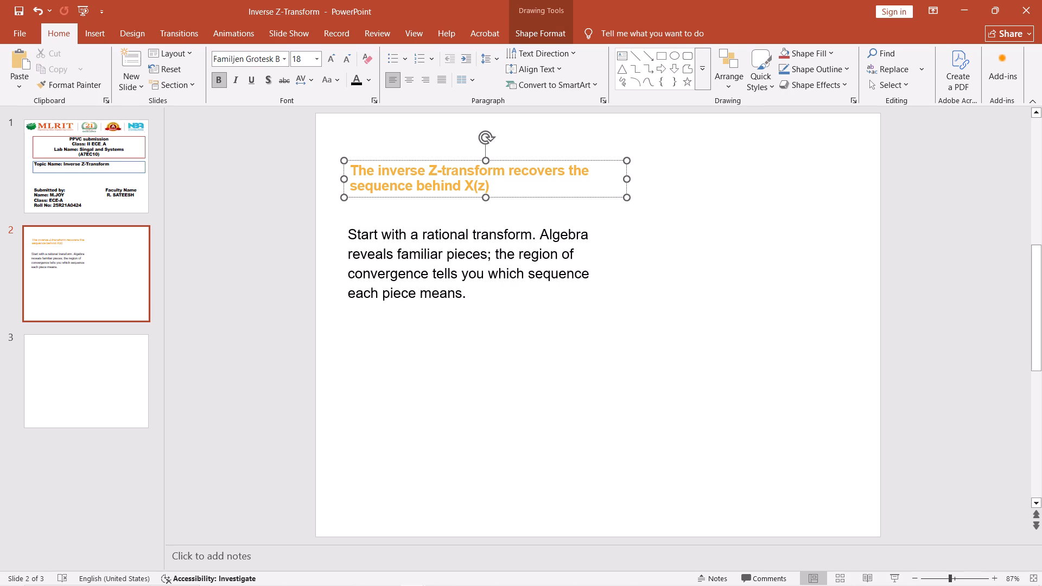
left_click_drag(434, 157, 417, 163)
left_click(432, 250)
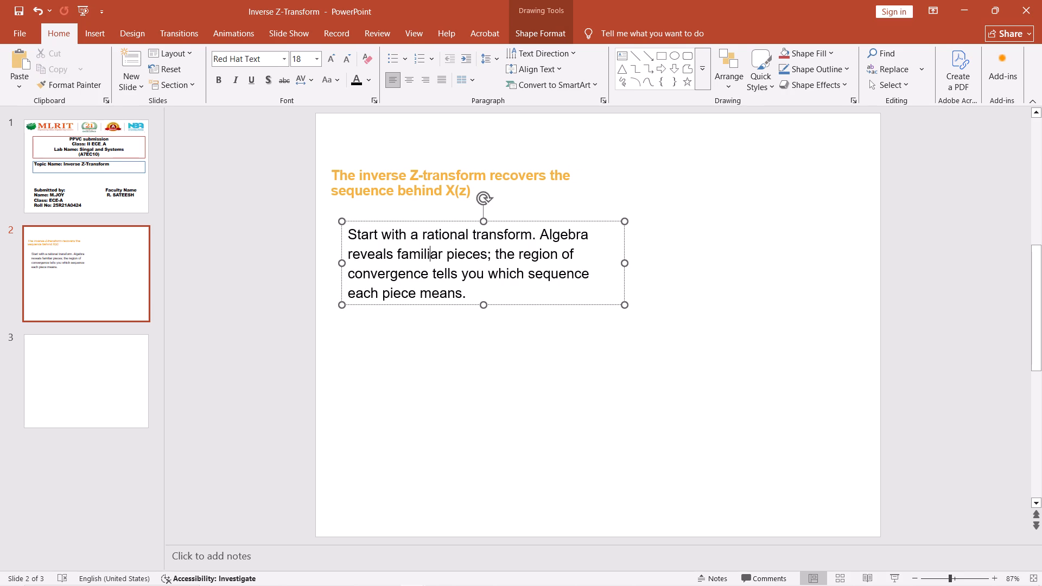
left_click_drag(444, 306, 471, 308)
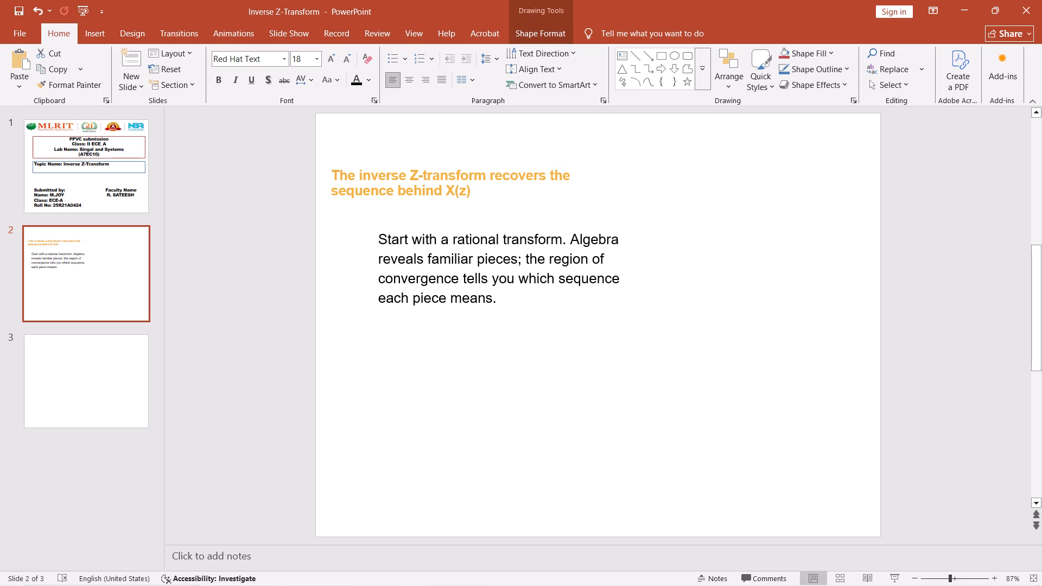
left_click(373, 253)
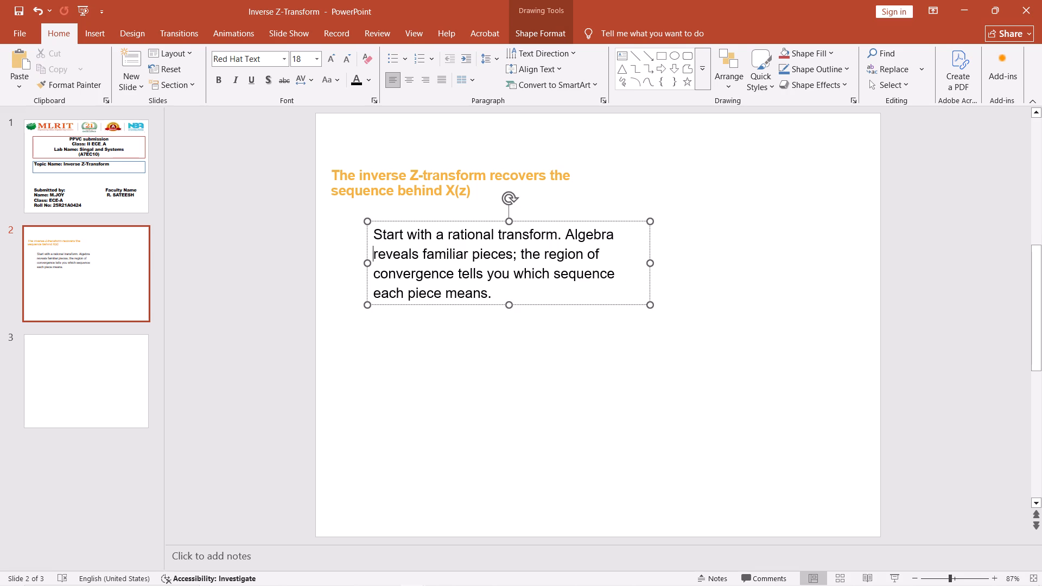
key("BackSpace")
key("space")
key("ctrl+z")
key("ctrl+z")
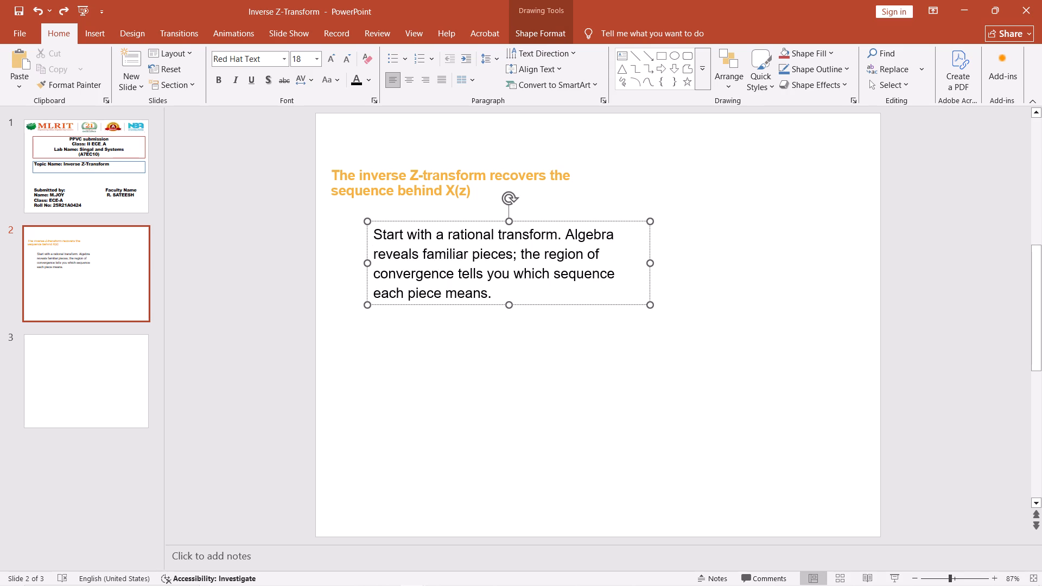
Widen the paragraph's text box to nearly the full slide width and align its left side with the heading.
left_click_drag(651, 264, 814, 264)
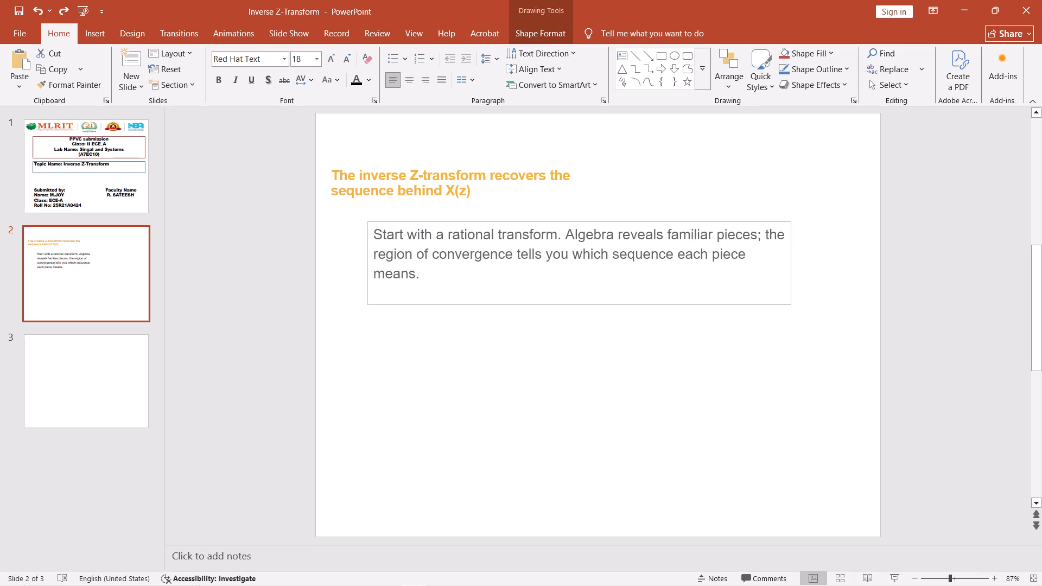
left_click_drag(814, 264, 875, 267)
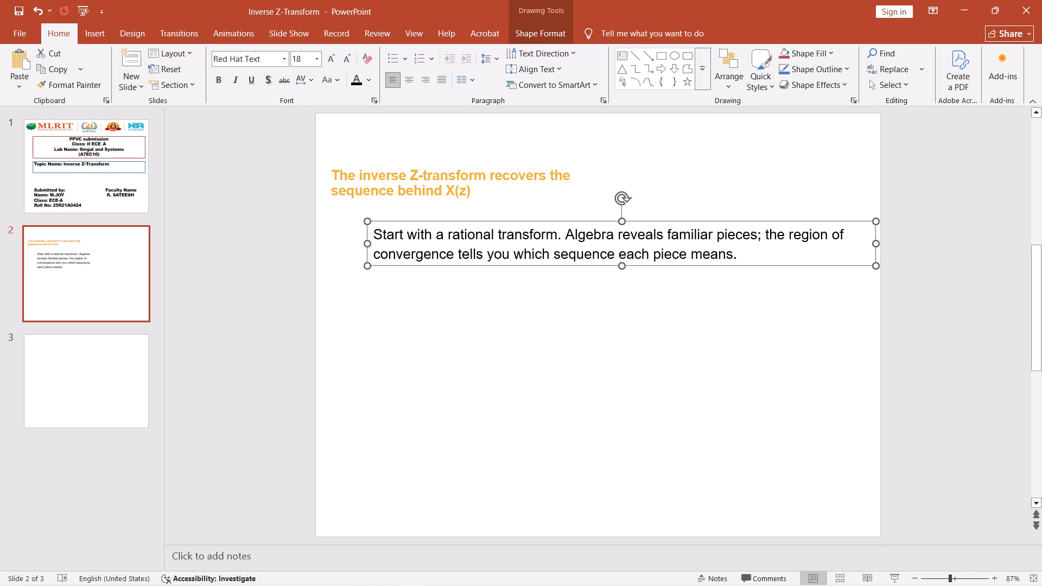
left_click_drag(370, 243, 354, 243)
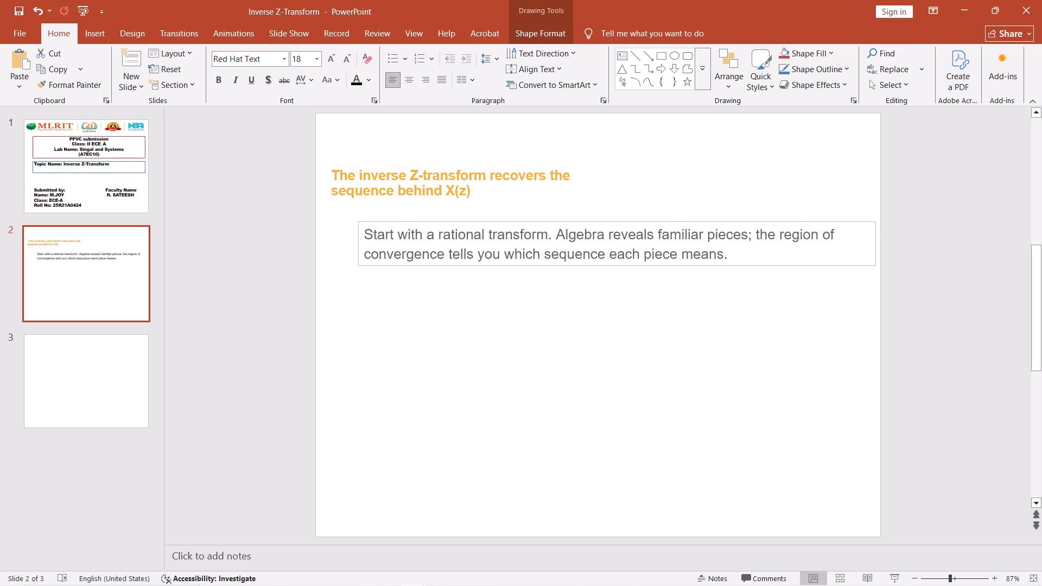
left_click_drag(354, 243, 332, 239)
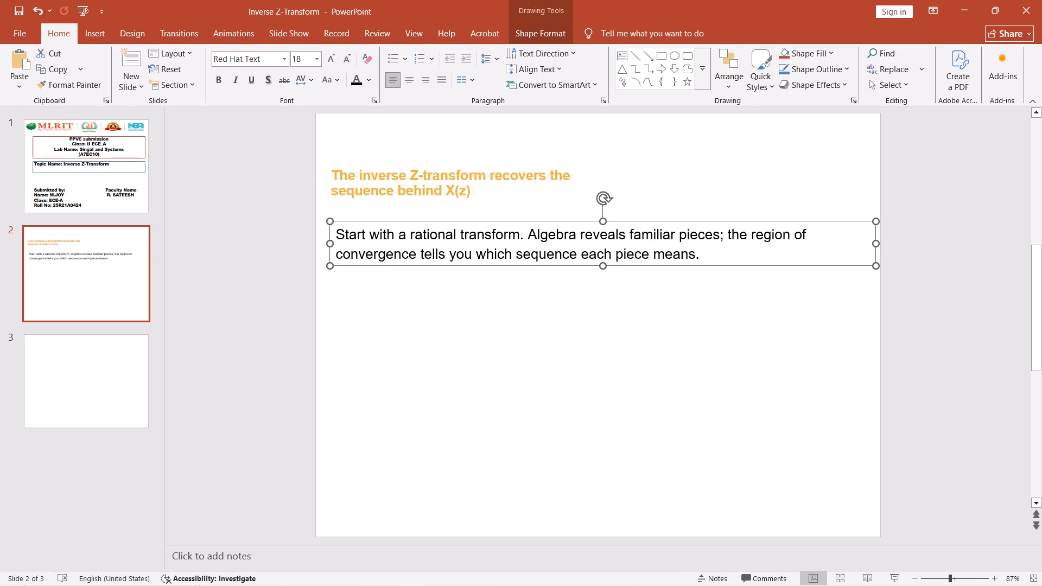
left_click_drag(454, 268, 443, 264)
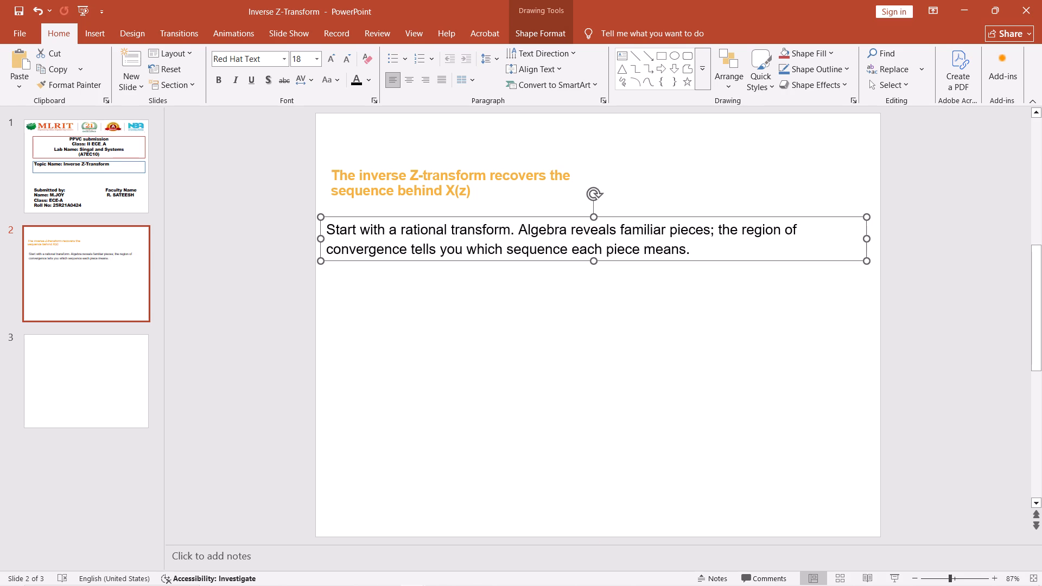
left_click_drag(443, 264, 451, 263)
Switch to the source presentation and copy the Given column's caption "A rational transform in the z-domain" from the Core Idea slide.
key("alt+Tab")
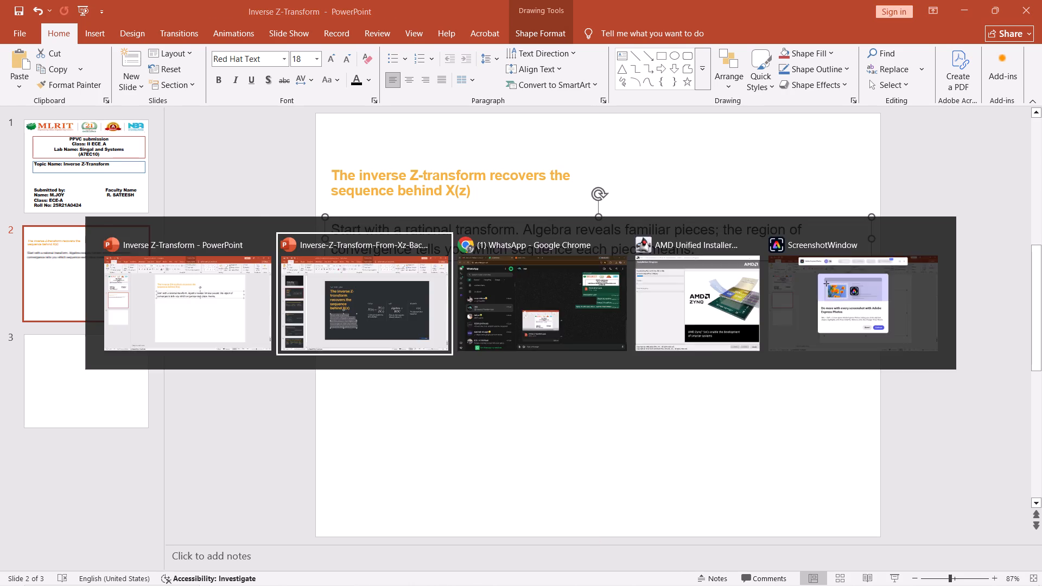
left_click_drag(528, 282, 554, 291)
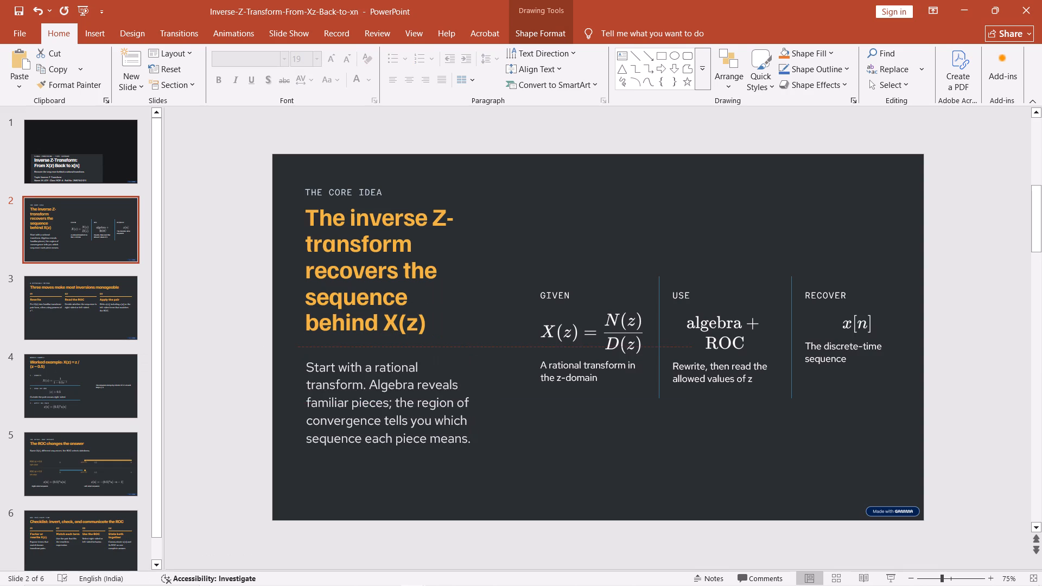
left_click_drag(554, 291, 548, 289)
left_click_drag(548, 290, 542, 288)
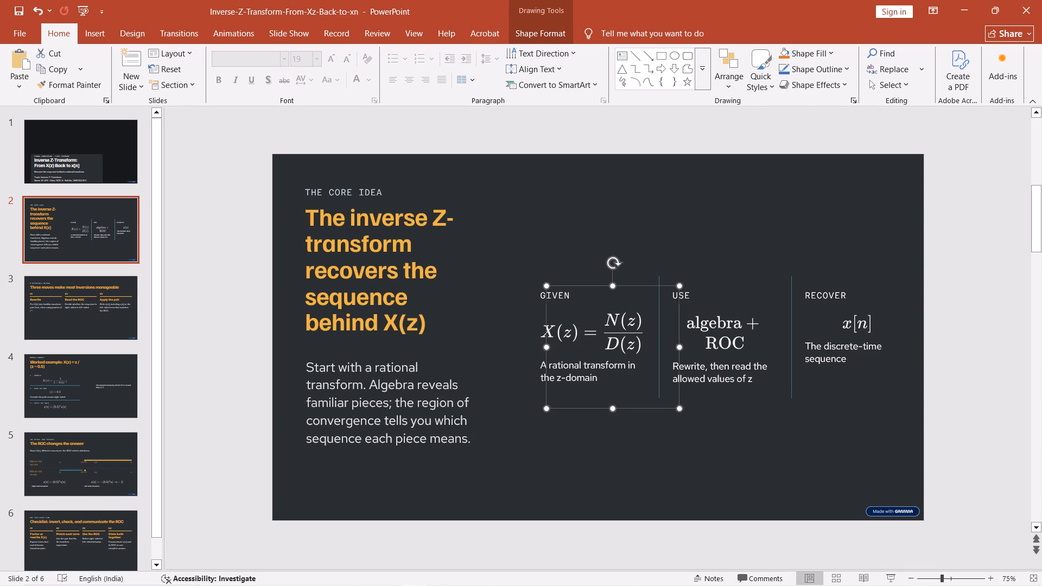
left_click_drag(542, 288, 536, 284)
left_click(611, 378)
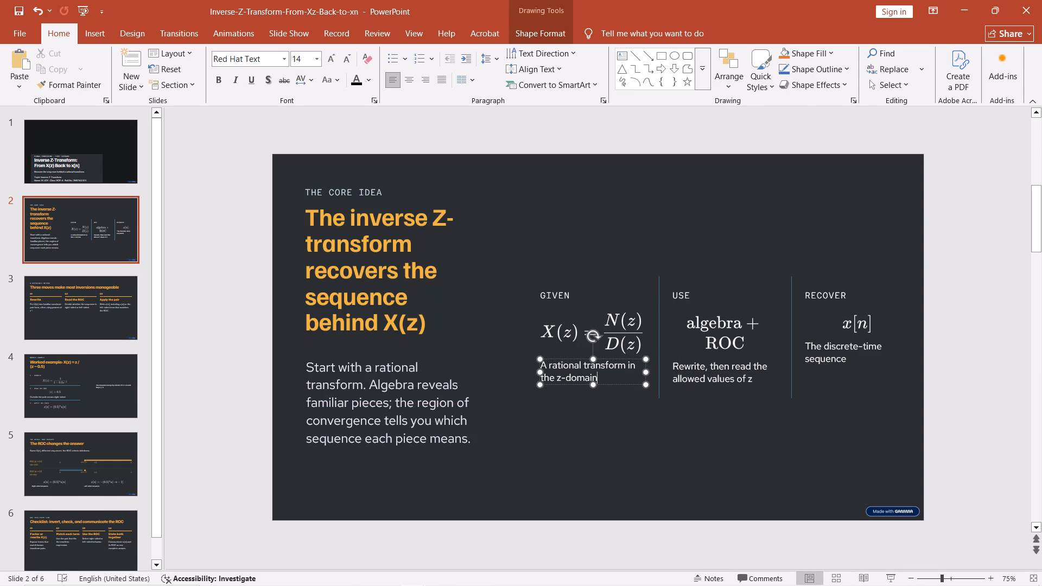
key("ctrl+a")
key("ctrl+c")
Switch back to the Inverse Z-Transform presentation and paste the copied caption onto slide 2.
key("alt+Tab")
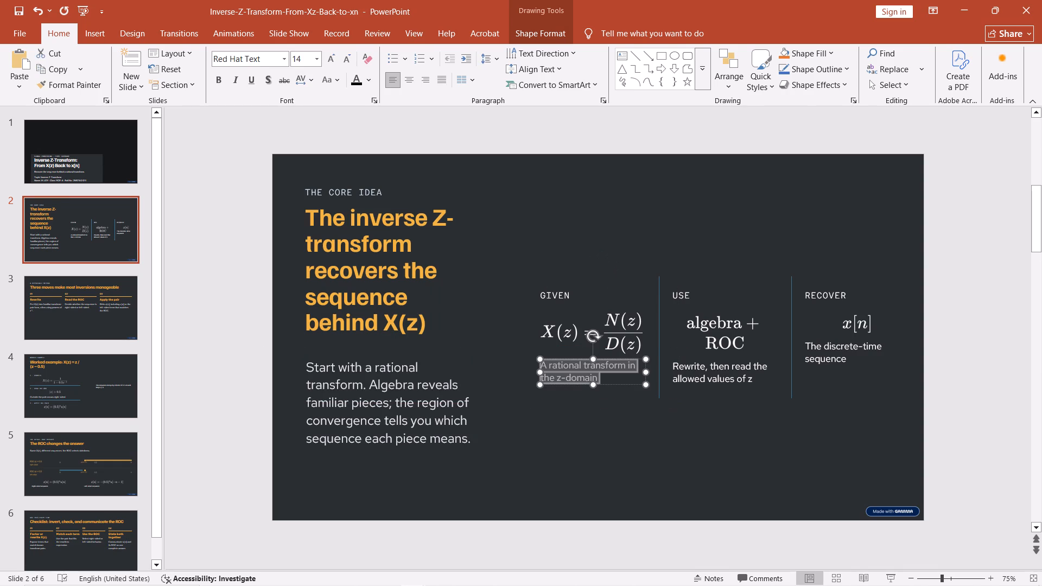
left_click(526, 465)
key("ctrl+v")
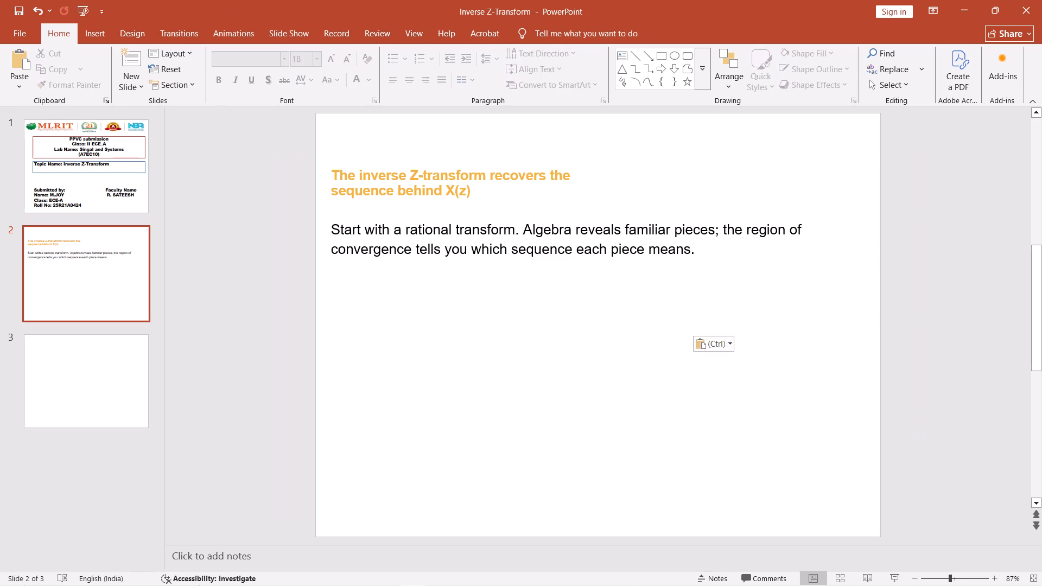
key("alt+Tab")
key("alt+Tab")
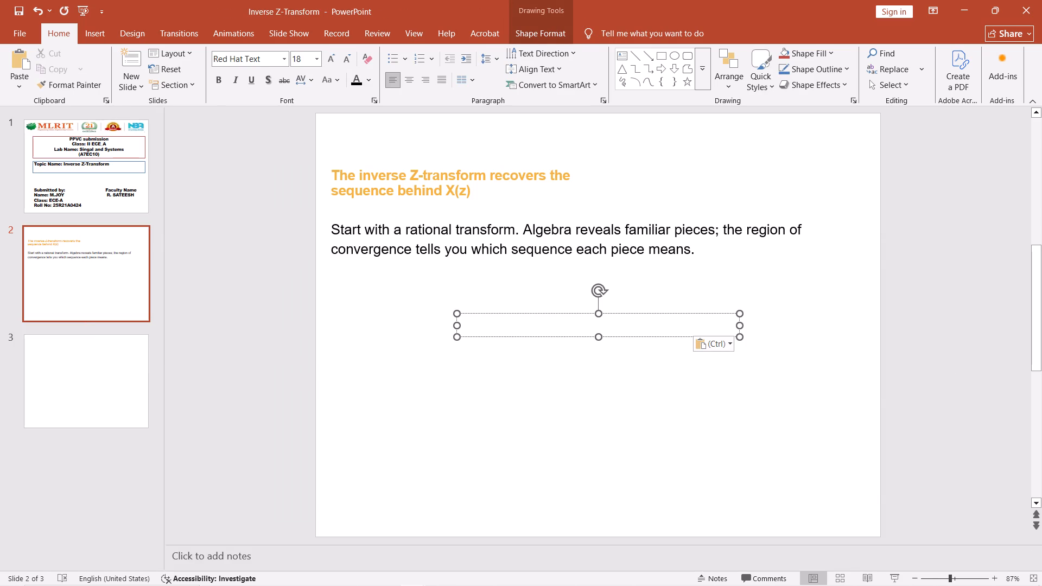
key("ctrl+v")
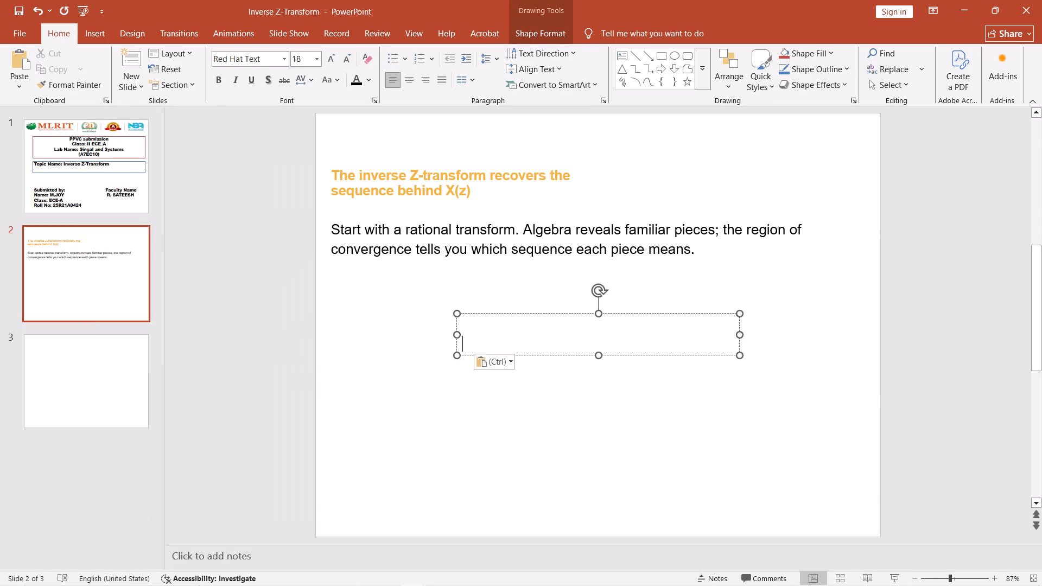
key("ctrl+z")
Change the font colour of all the text in the pasted caption box to black.
key("ctrl+a")
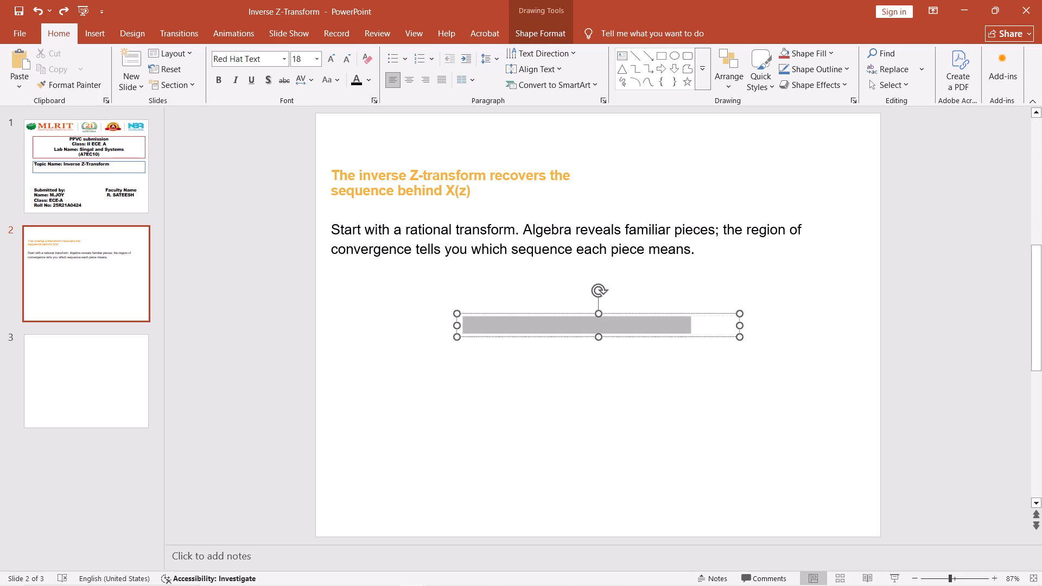
right_click(573, 321)
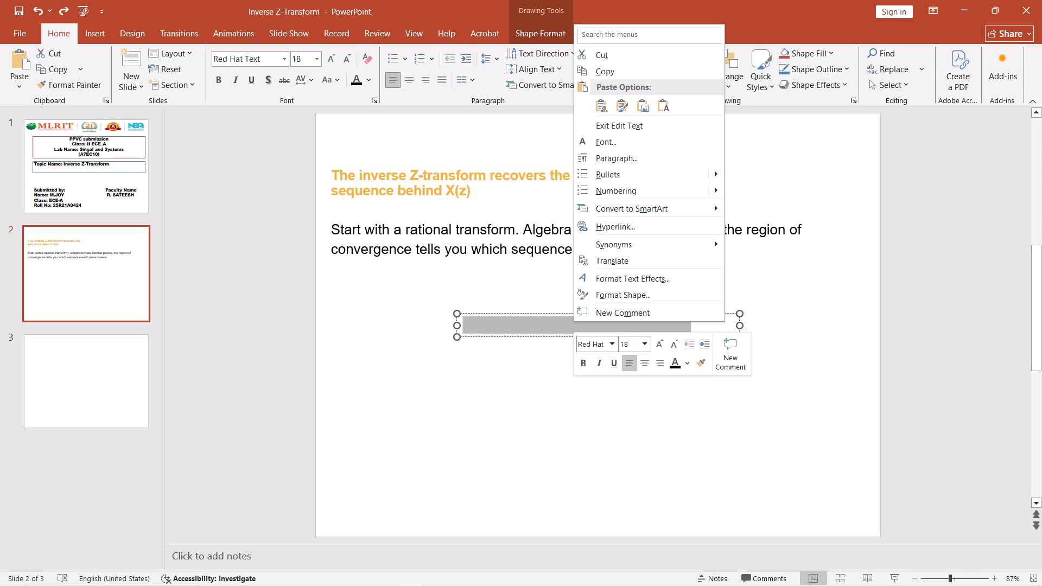
left_click(677, 361)
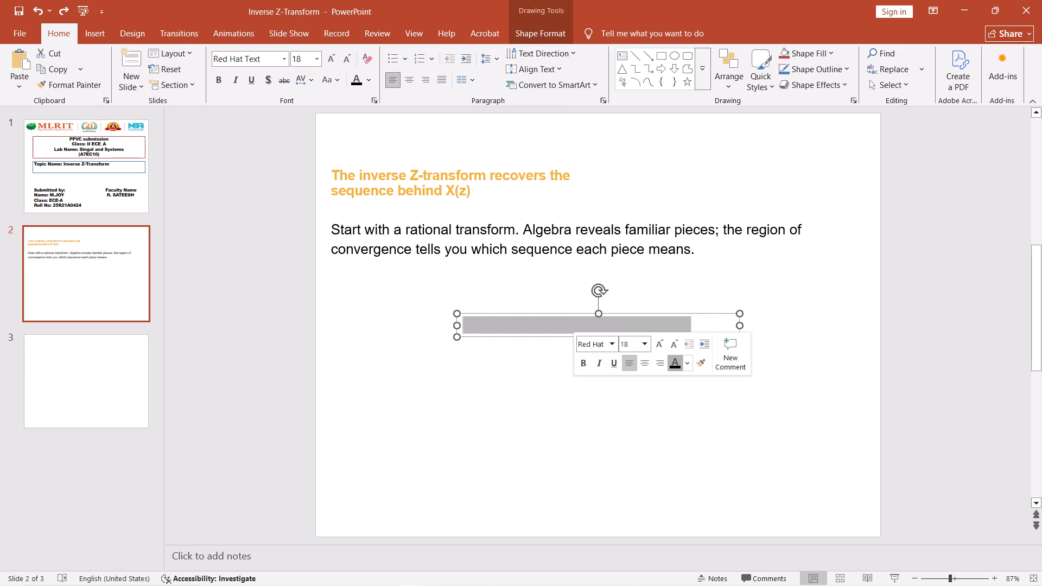
left_click(678, 287)
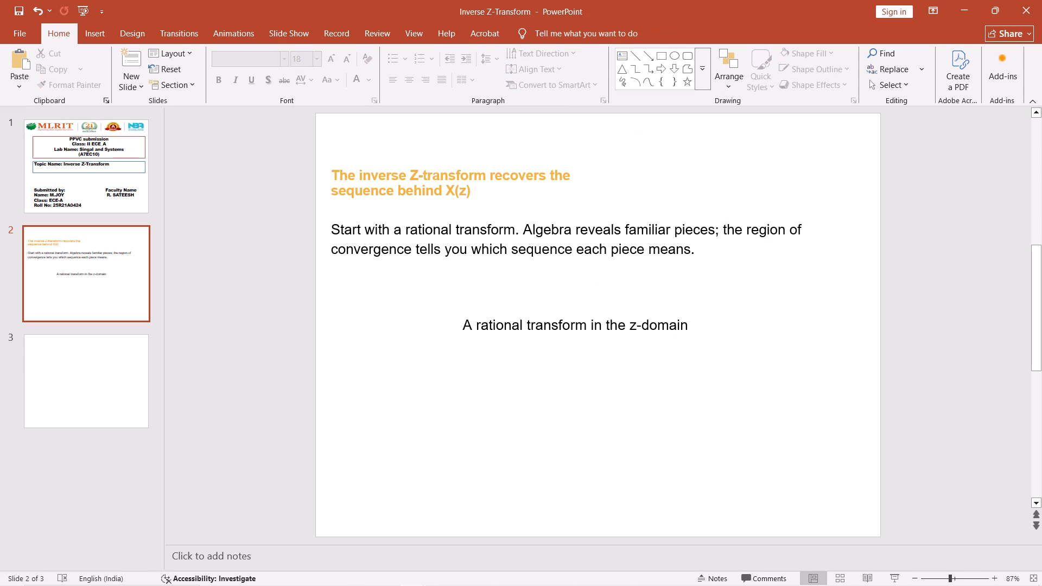
Move the "A rational transform in the z-domain" text box to the lower-left area of slide 2.
left_click(633, 320)
left_click_drag(614, 337, 494, 438)
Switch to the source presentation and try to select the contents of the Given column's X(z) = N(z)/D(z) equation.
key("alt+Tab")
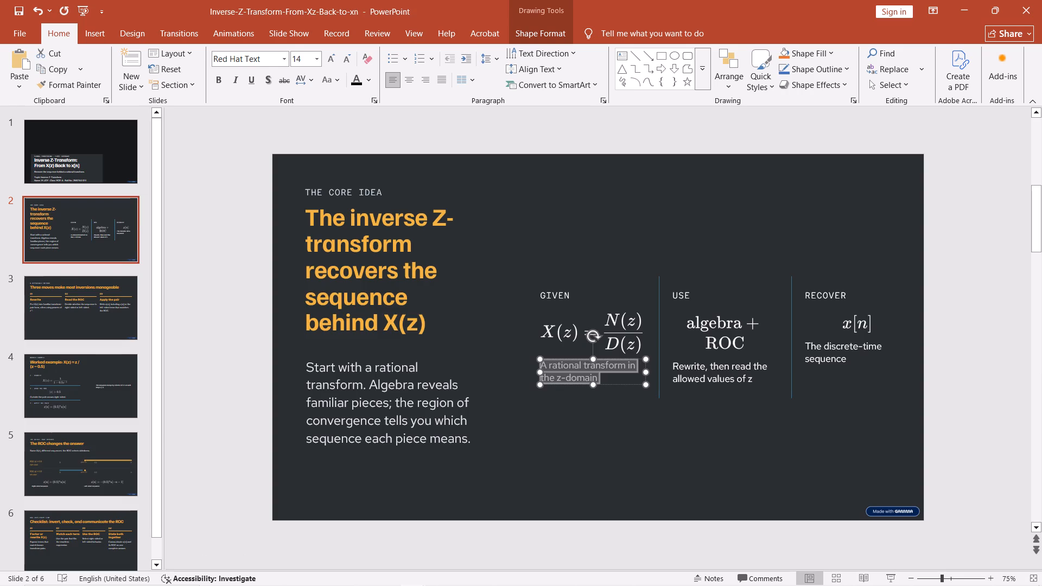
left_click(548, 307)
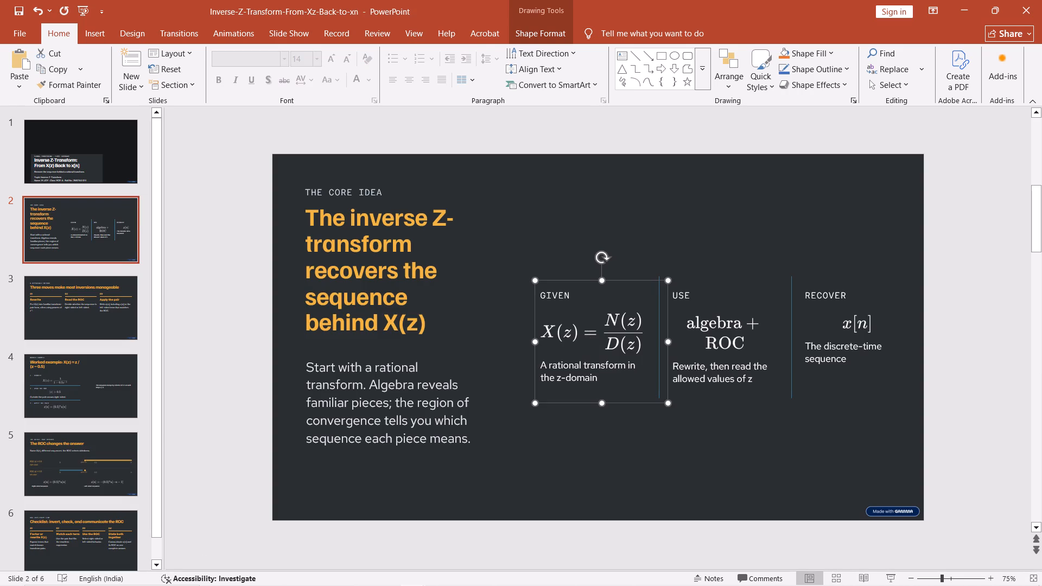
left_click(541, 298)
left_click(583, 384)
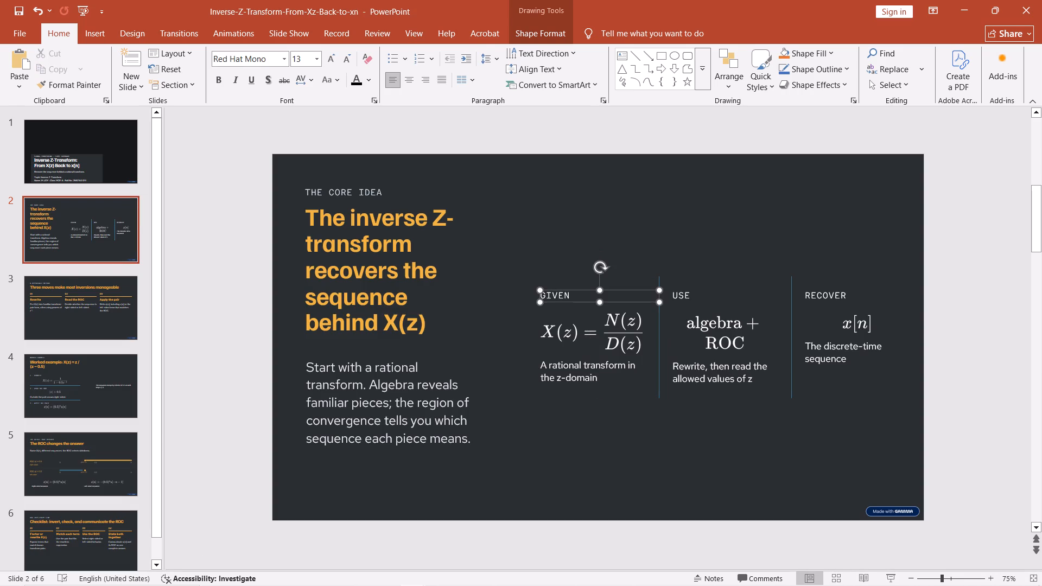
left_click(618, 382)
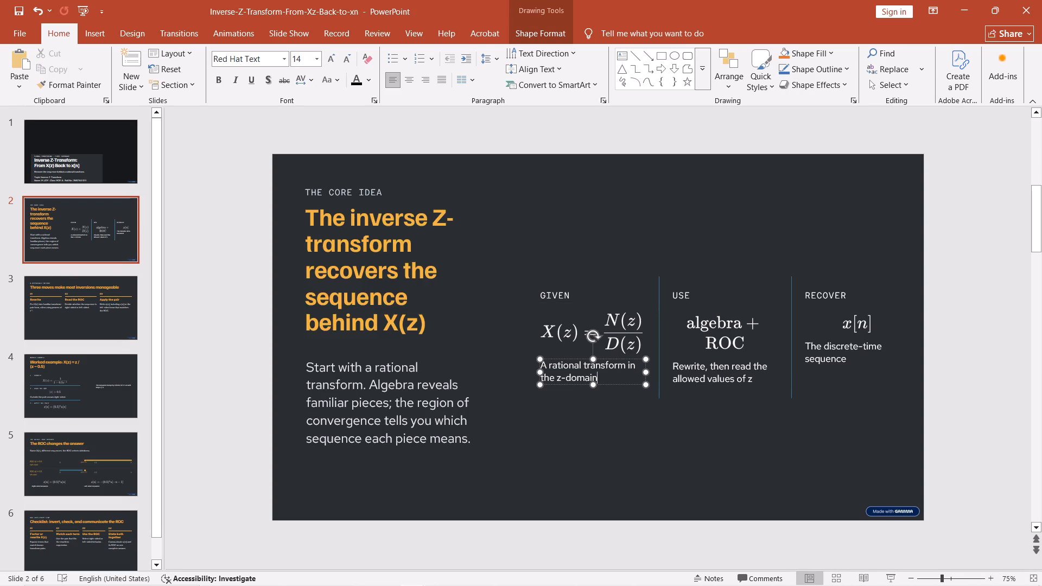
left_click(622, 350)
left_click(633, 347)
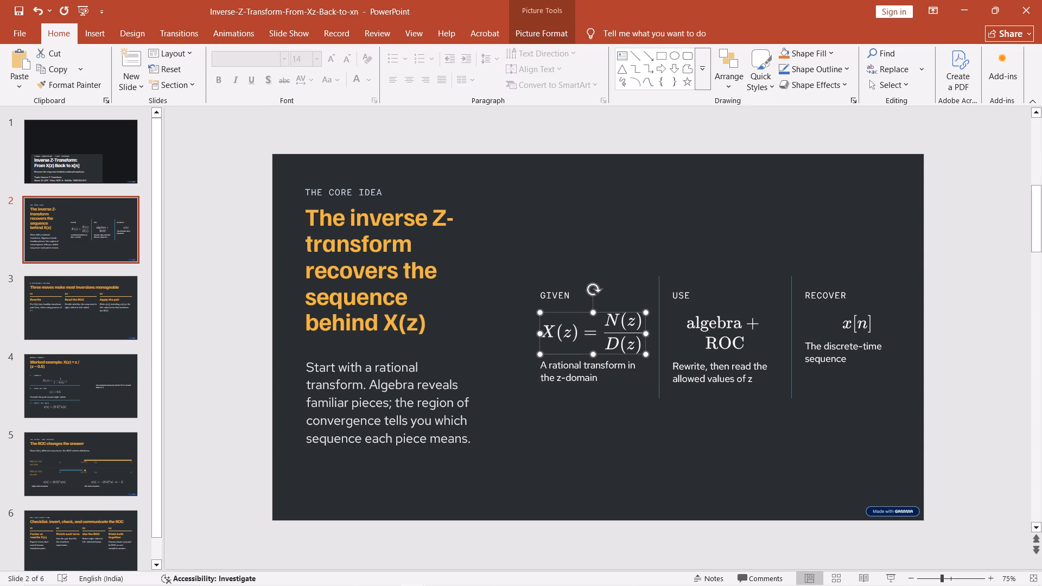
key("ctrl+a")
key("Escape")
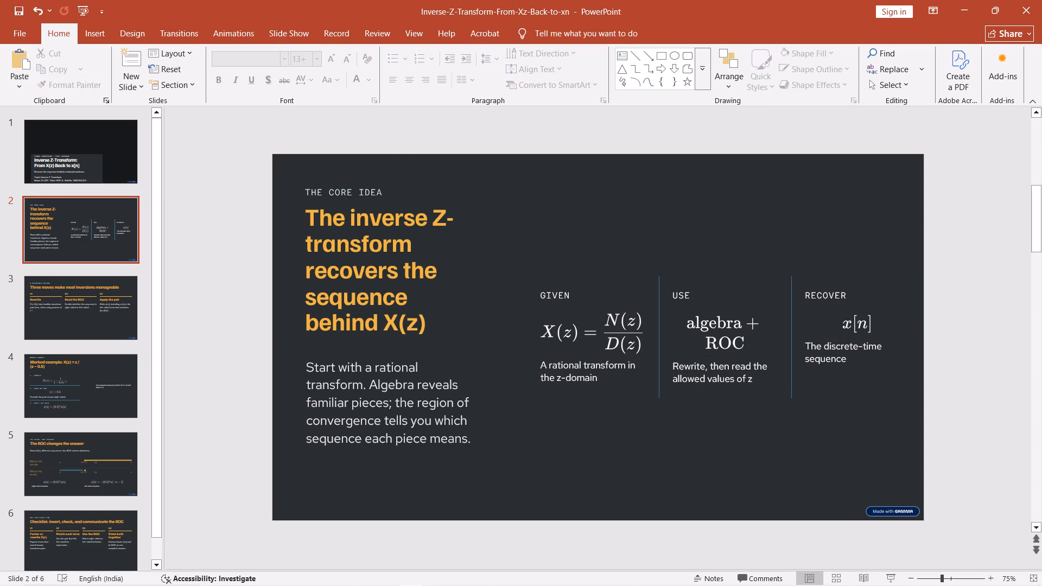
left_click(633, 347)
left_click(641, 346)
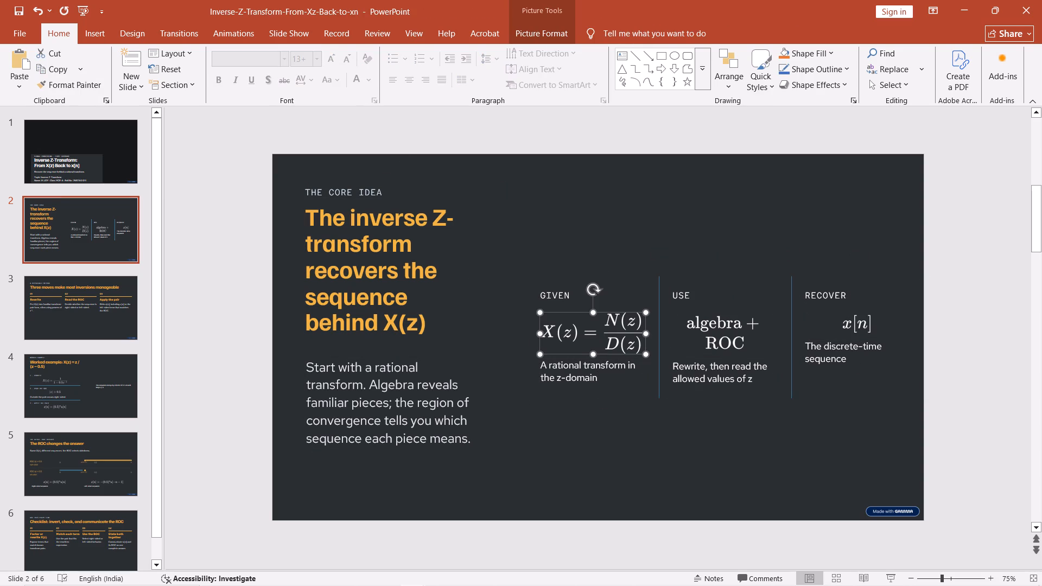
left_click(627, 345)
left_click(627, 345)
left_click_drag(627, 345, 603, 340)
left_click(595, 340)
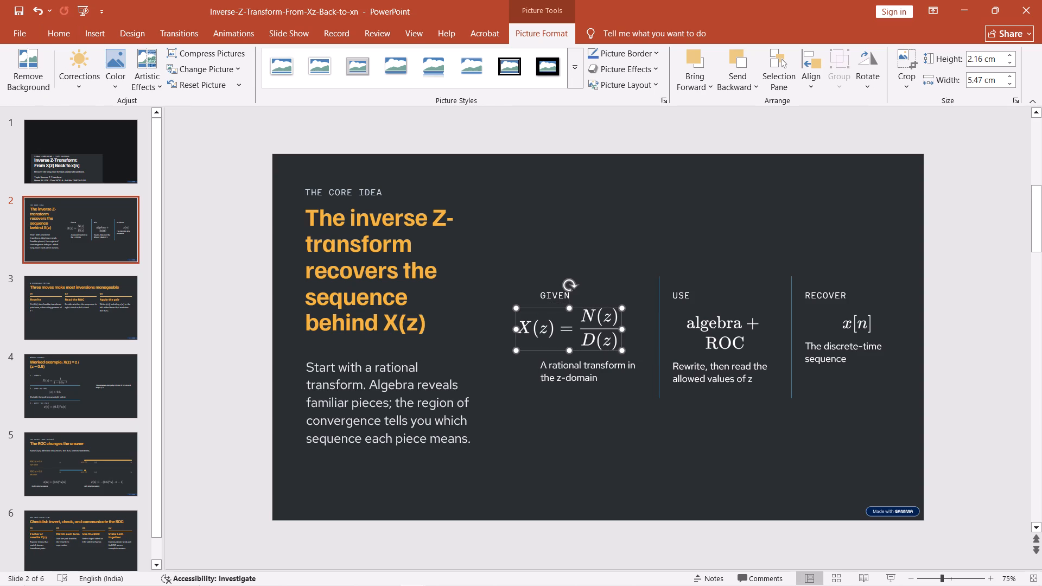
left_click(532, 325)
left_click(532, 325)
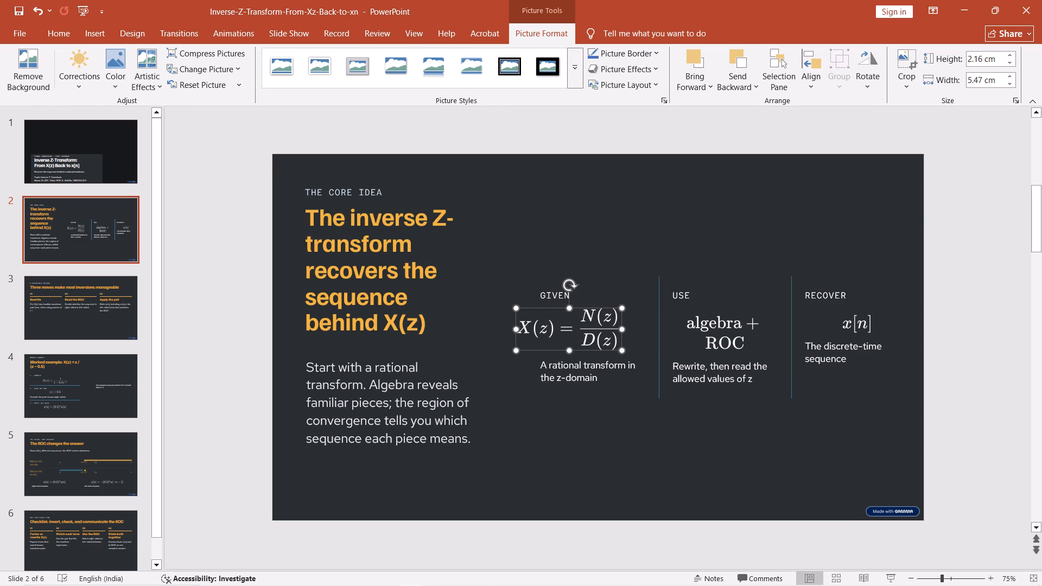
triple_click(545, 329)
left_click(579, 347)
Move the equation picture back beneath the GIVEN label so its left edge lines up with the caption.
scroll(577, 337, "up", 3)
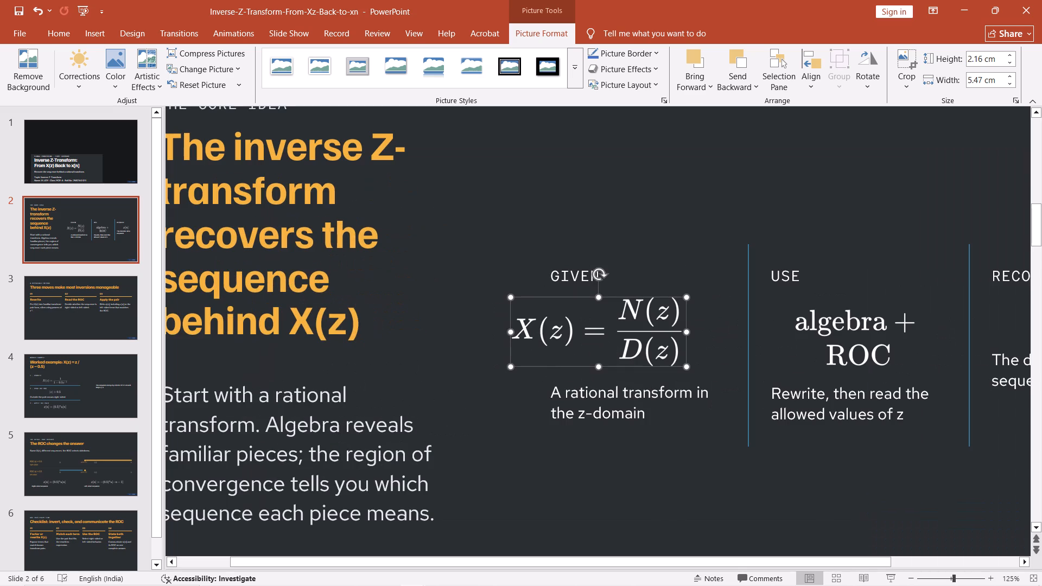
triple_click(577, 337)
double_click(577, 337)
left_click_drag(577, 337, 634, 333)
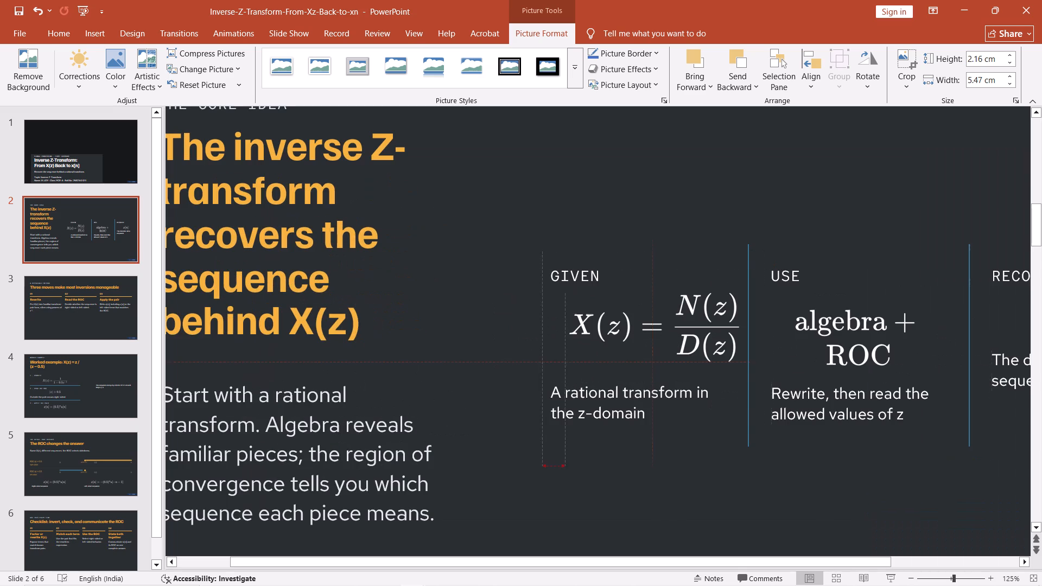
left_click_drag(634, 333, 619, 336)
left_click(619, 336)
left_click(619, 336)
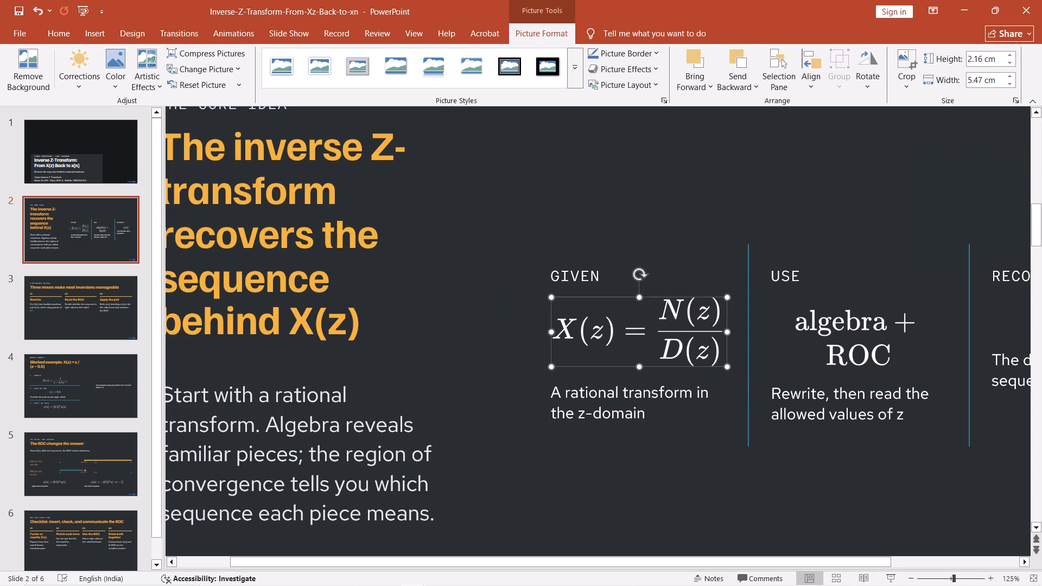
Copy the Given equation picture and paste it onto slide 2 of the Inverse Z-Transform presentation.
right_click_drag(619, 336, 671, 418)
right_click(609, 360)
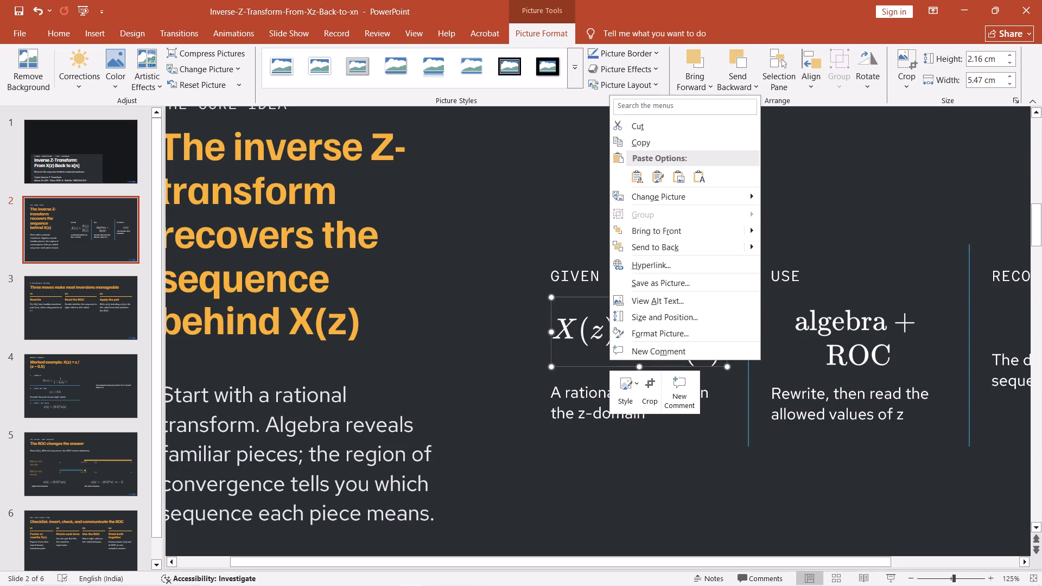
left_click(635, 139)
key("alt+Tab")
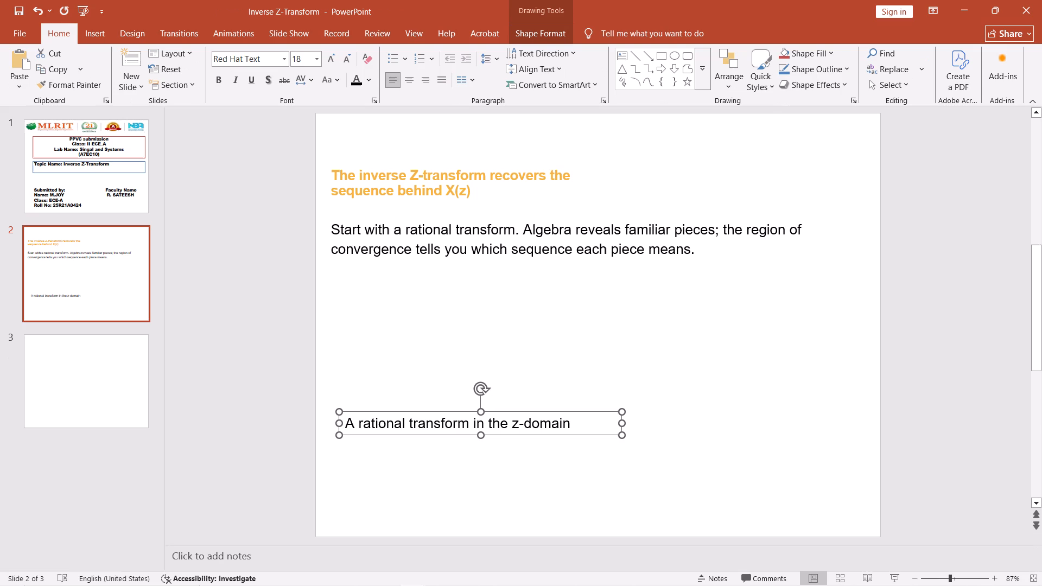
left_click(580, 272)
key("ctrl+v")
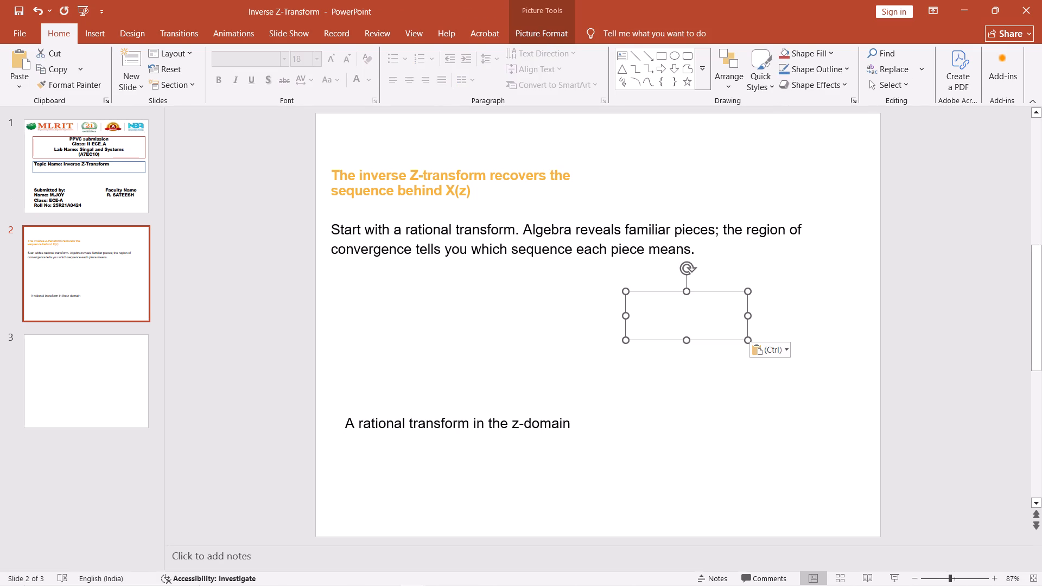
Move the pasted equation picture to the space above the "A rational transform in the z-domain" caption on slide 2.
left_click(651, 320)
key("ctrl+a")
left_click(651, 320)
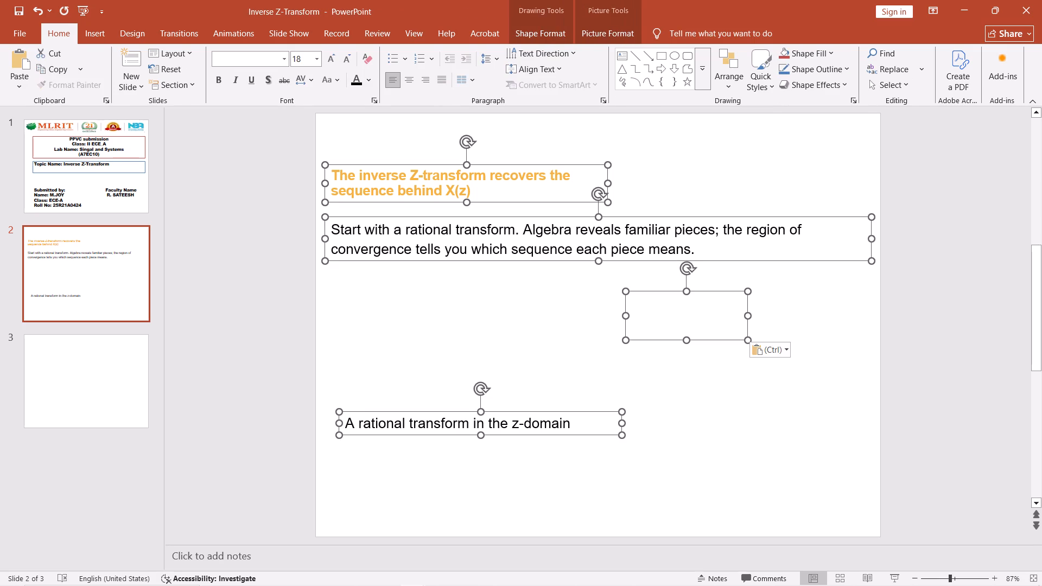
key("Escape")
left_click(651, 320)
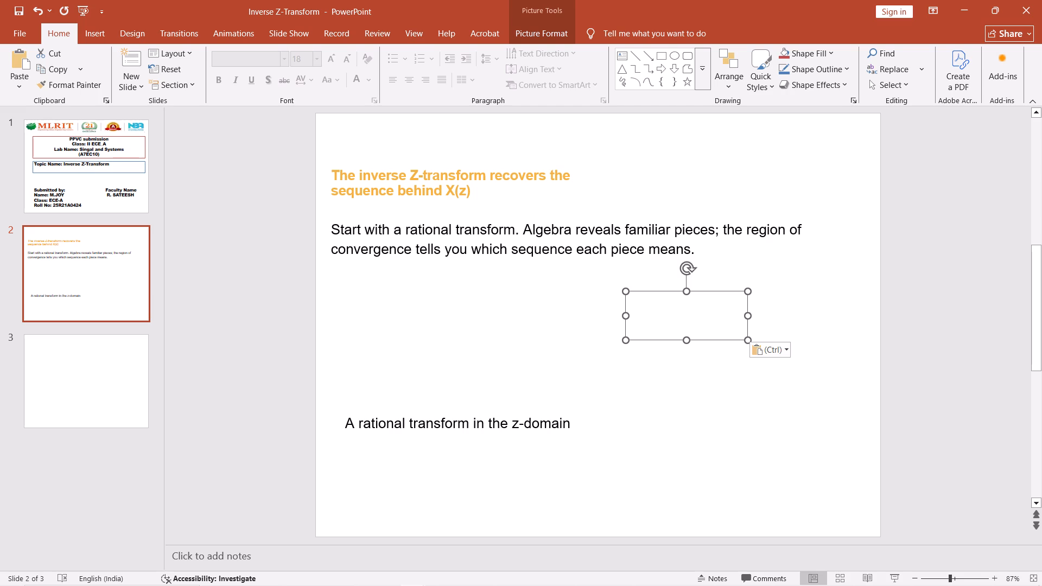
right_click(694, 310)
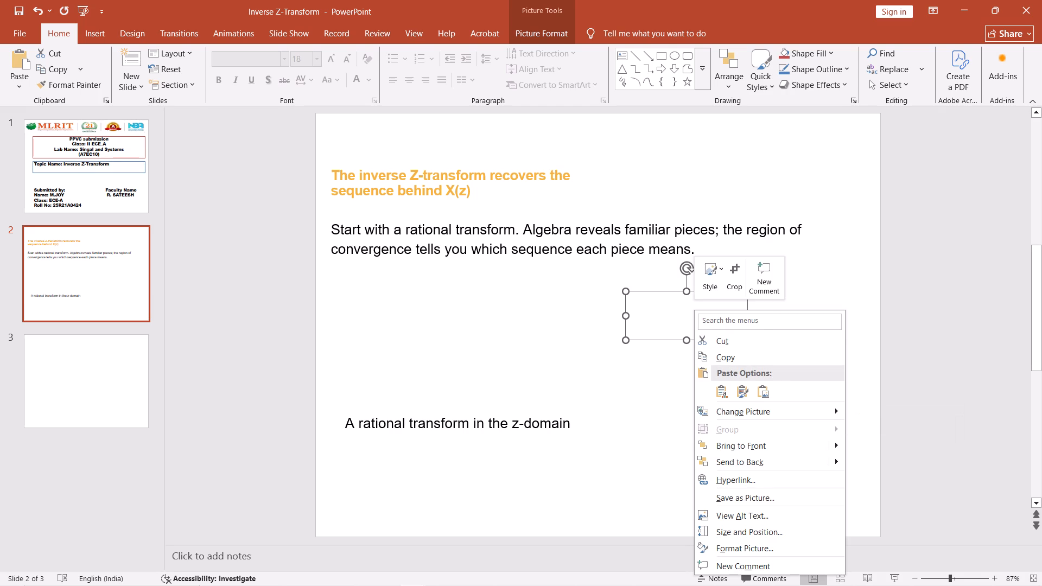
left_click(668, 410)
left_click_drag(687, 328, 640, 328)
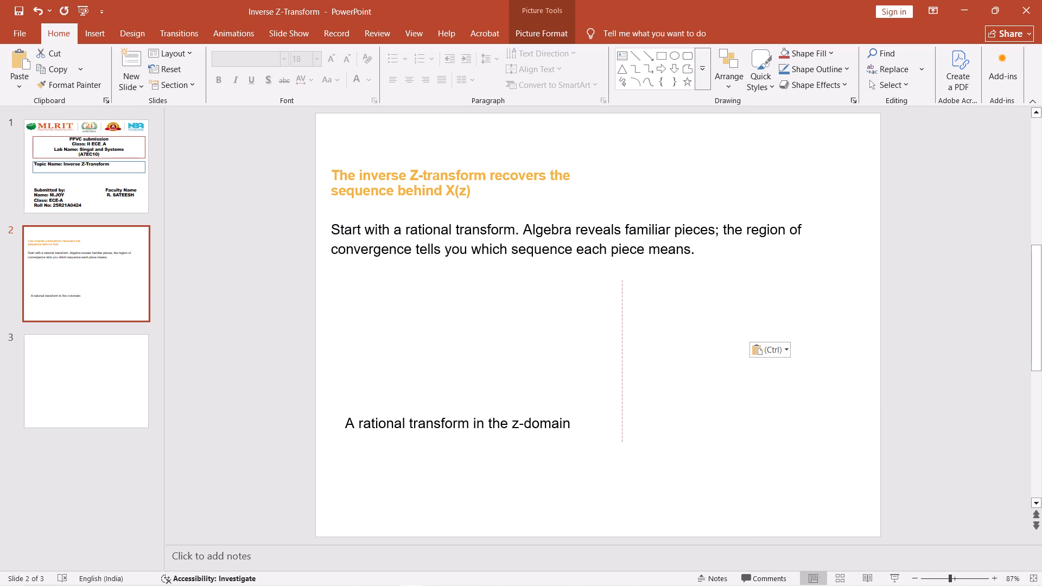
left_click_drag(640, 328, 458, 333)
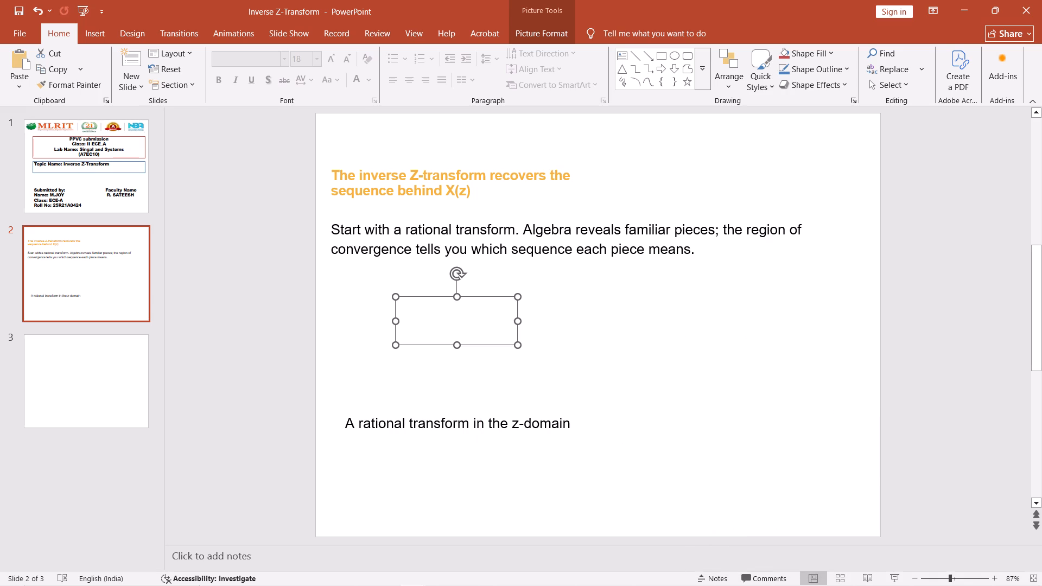
Undo all the content pasted and edited on slide 2, back to its empty content placeholder.
key("ctrl+z")
key("ctrl+z")
key("ctrl+z")
key("ctrl+z")
key("ctrl+z")
key("ctrl+z")
key("ctrl+z")
key("ctrl+z")
key("ctrl+z")
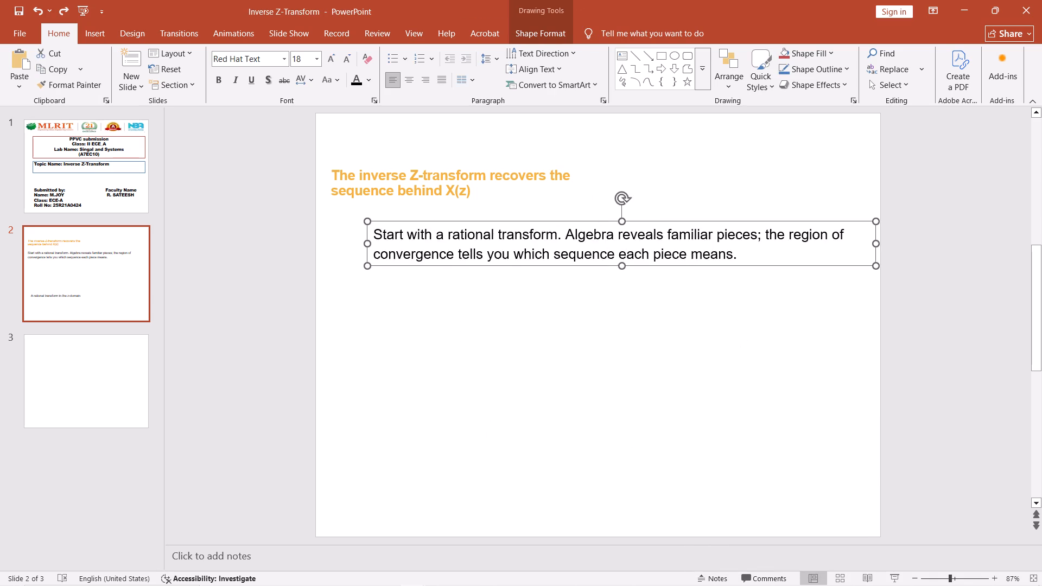
key("ctrl+z")
key("ctrl+z")
key("ctrl+z")
key("ctrl+z")
key("ctrl+z")
key("ctrl+z")
key("ctrl+z")
key("ctrl+z")
key("ctrl+z")
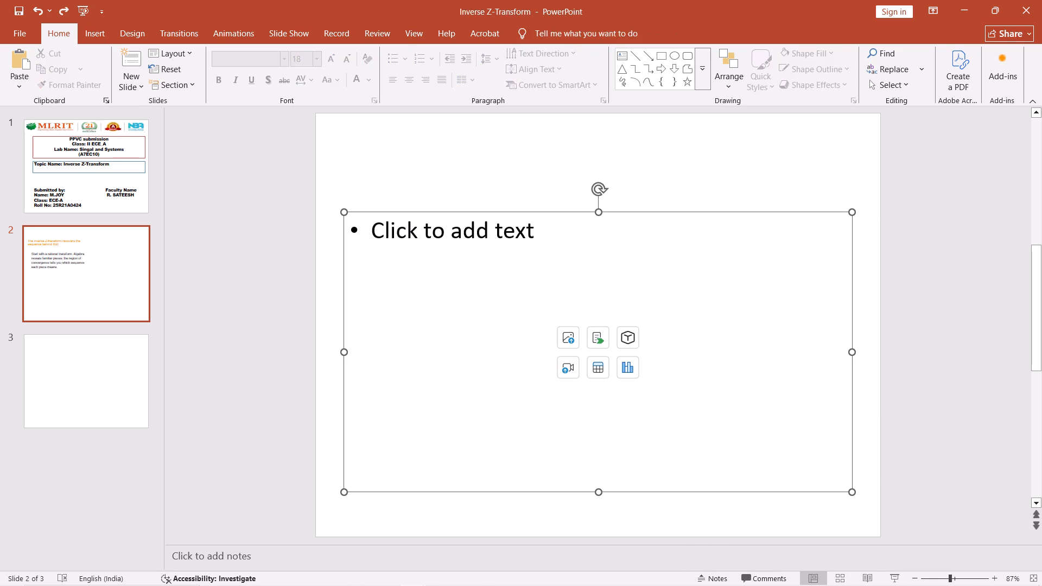
Delete the empty content placeholder from slide 2.
left_click(500, 211)
key("Delete")
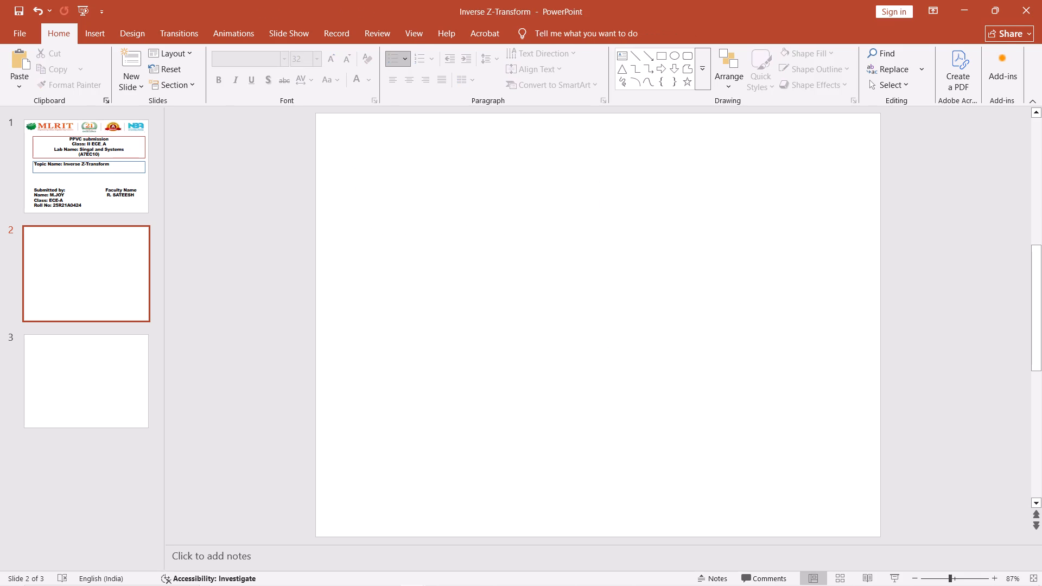
Switch to the source presentation and start the slide show from the Core Idea slide.
key("alt+Tab")
scroll(517, 252, "down", 3, "ctrl")
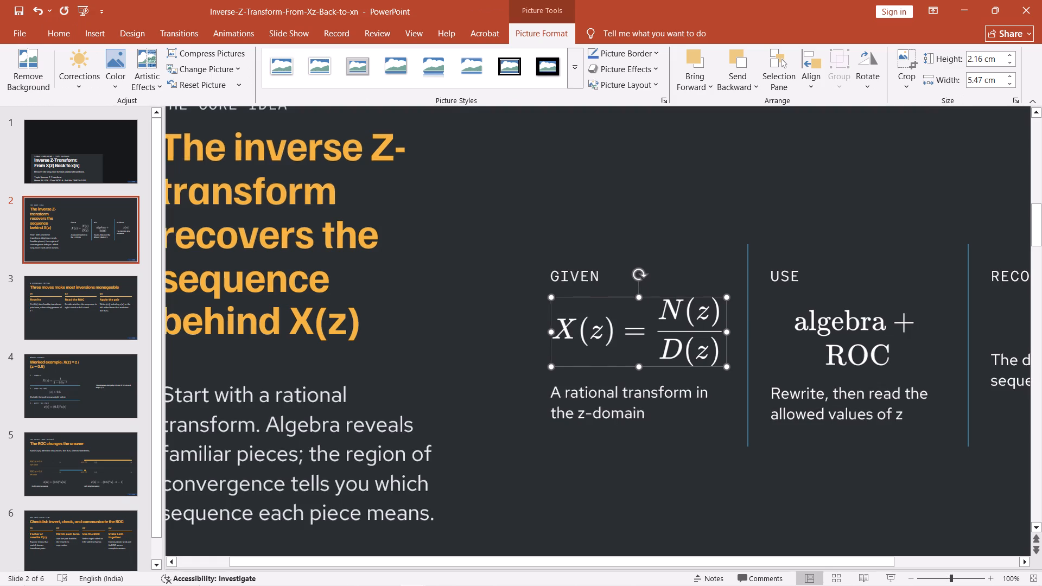
scroll(517, 252, "down", 1, "ctrl")
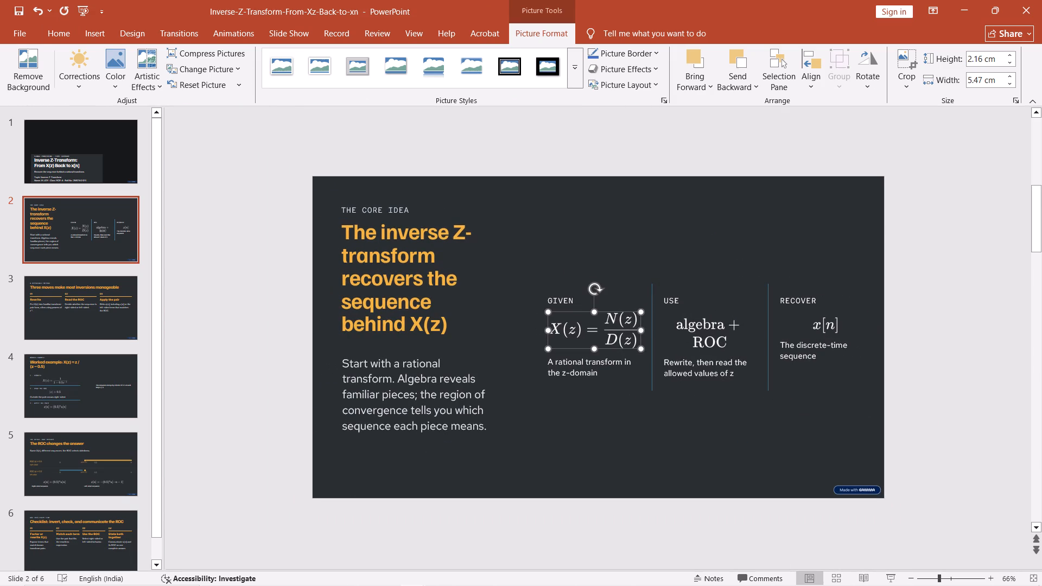
left_click(889, 577)
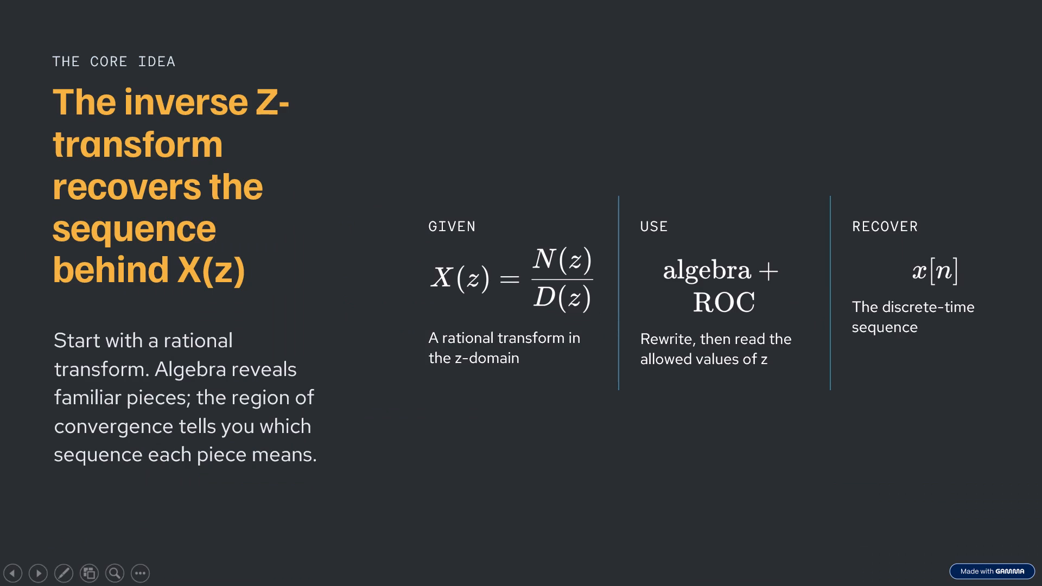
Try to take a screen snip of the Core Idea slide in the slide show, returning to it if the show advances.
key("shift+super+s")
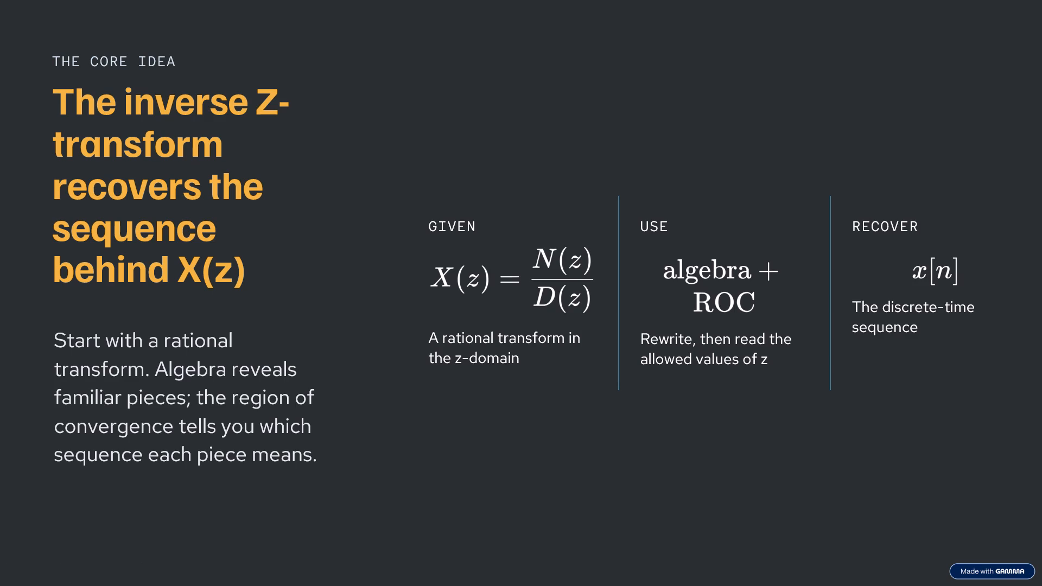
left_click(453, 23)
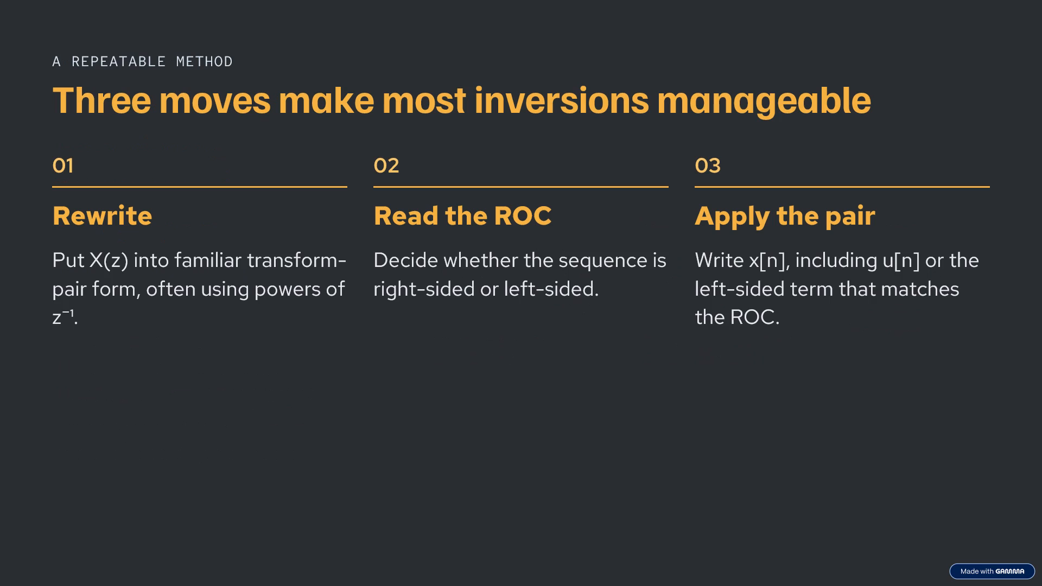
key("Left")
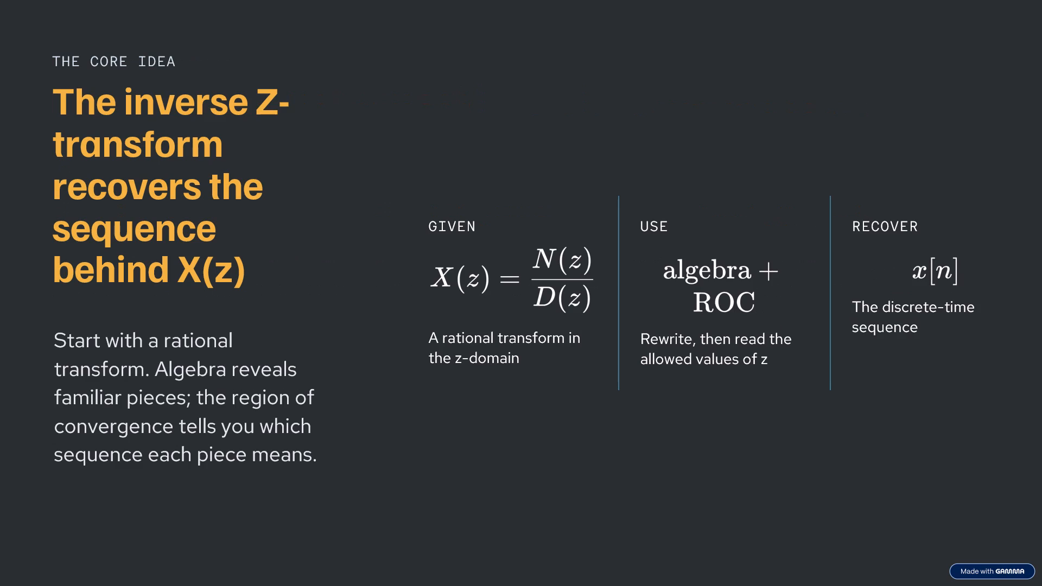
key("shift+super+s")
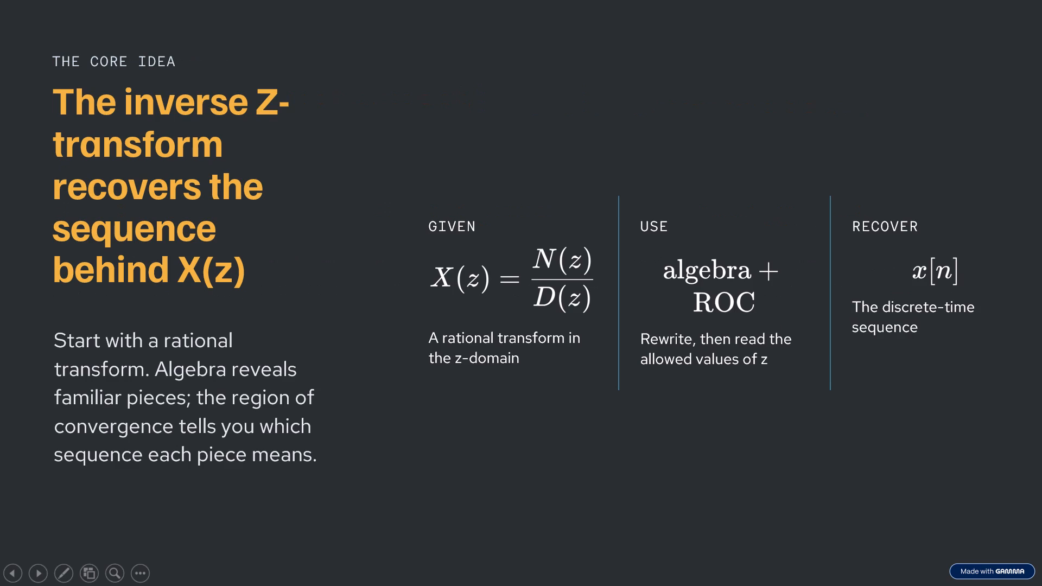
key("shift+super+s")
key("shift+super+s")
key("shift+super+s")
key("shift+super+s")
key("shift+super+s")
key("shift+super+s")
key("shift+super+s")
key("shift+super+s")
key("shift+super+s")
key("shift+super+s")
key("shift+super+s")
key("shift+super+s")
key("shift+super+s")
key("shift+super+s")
End the slide show and try to take a screen snip of the Core Idea slide in the editing view.
key("Escape")
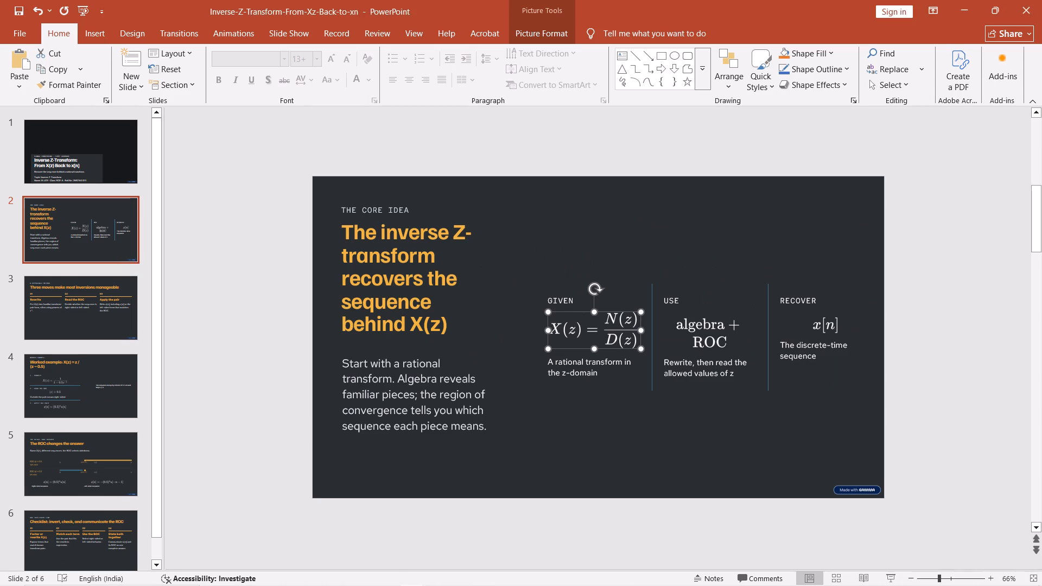
key("shift+super+s")
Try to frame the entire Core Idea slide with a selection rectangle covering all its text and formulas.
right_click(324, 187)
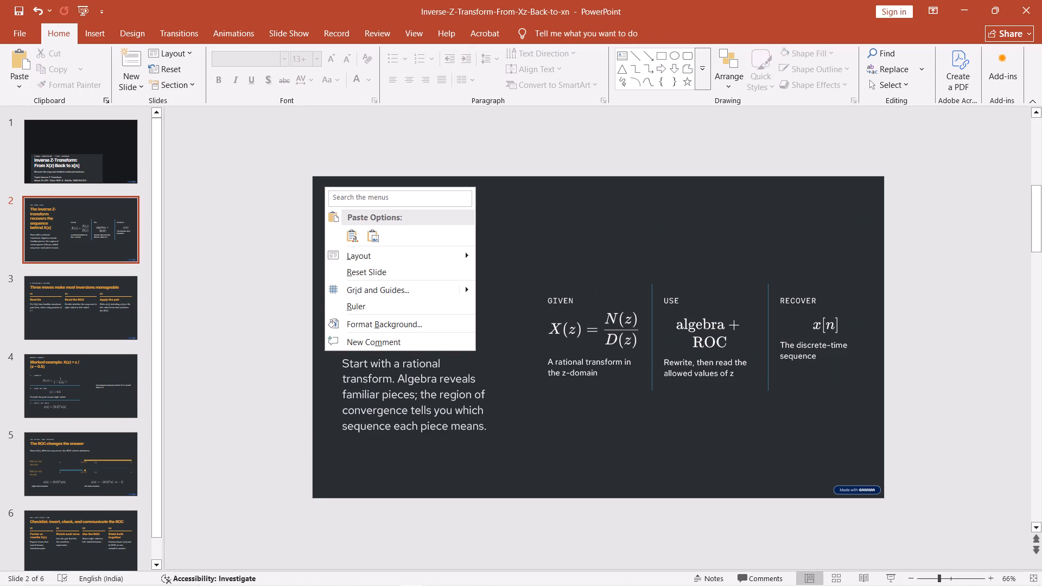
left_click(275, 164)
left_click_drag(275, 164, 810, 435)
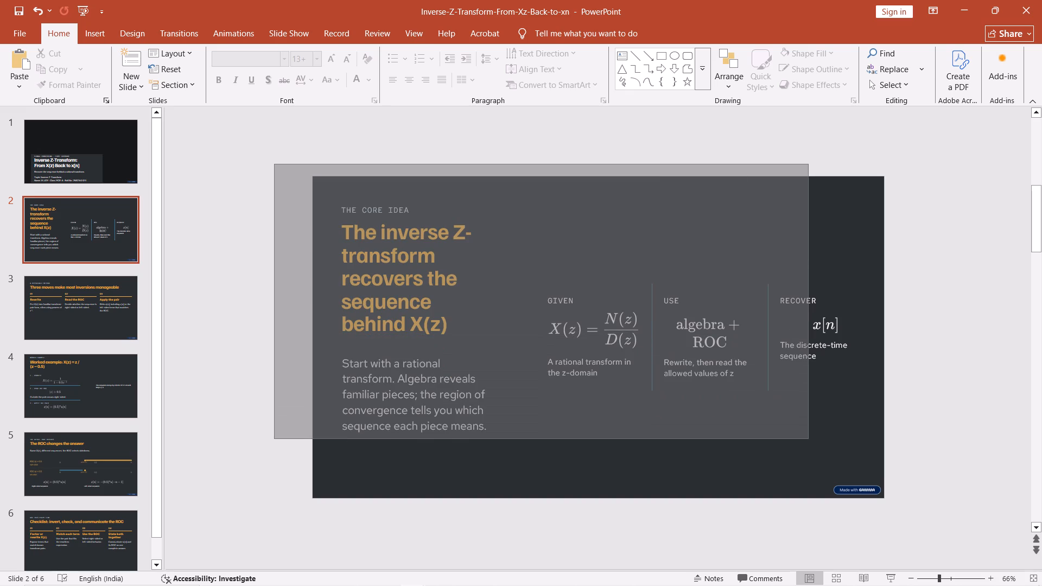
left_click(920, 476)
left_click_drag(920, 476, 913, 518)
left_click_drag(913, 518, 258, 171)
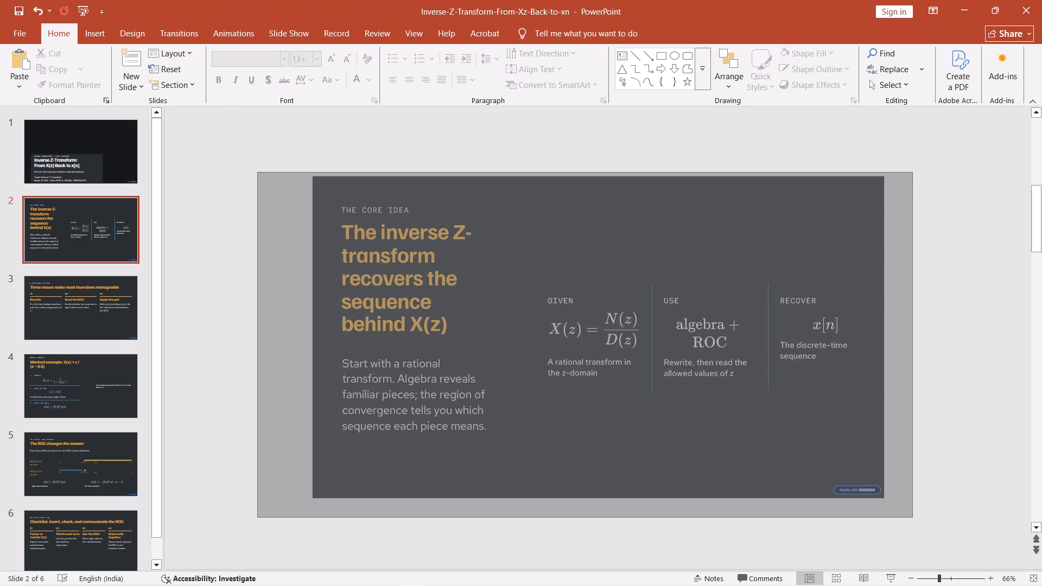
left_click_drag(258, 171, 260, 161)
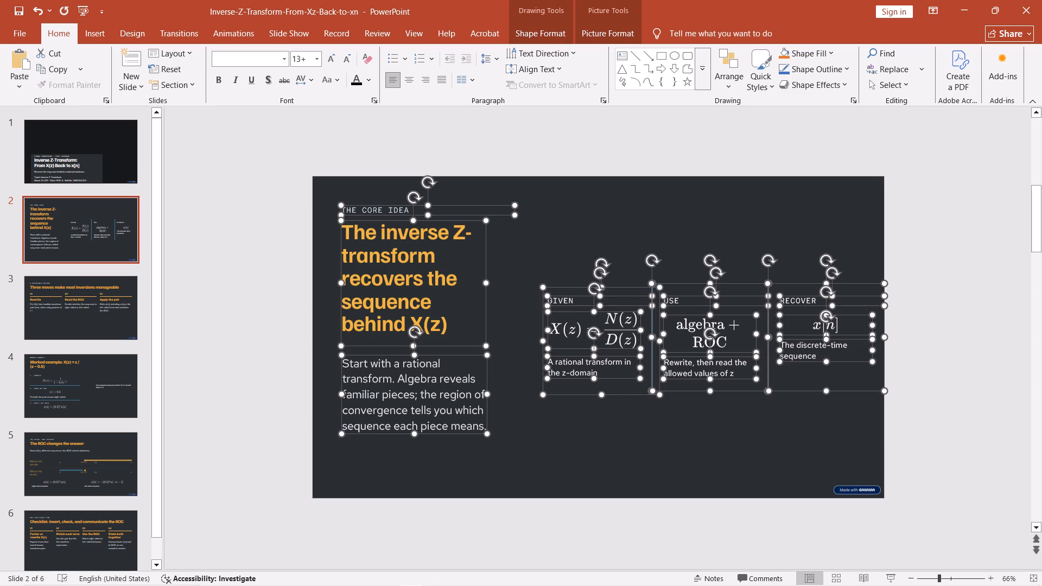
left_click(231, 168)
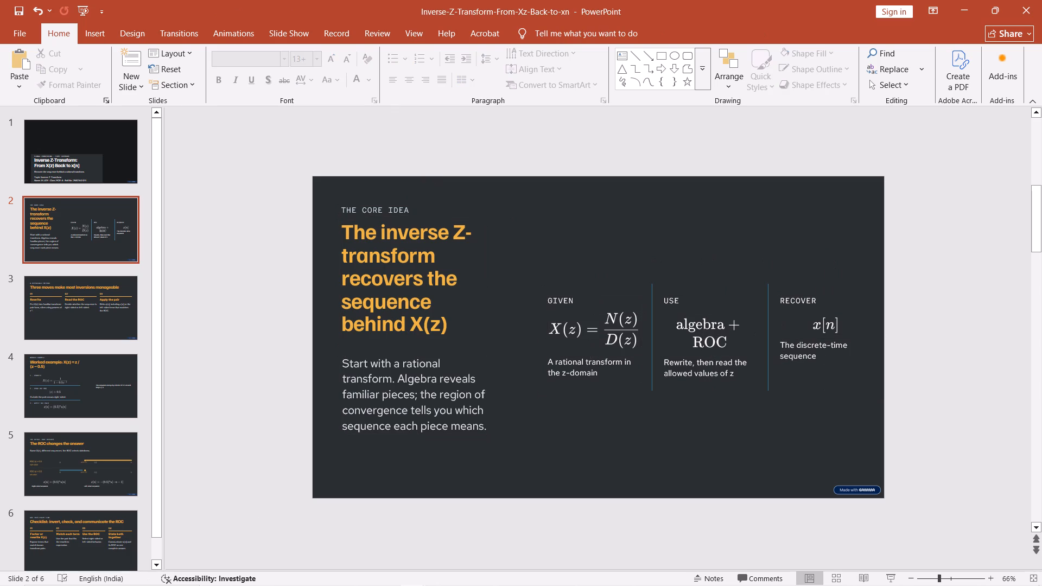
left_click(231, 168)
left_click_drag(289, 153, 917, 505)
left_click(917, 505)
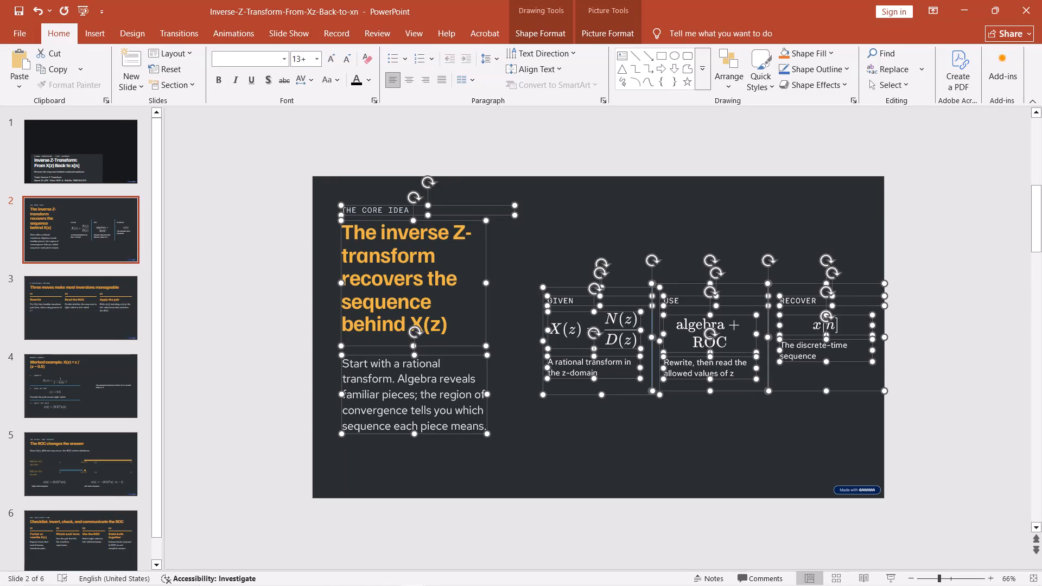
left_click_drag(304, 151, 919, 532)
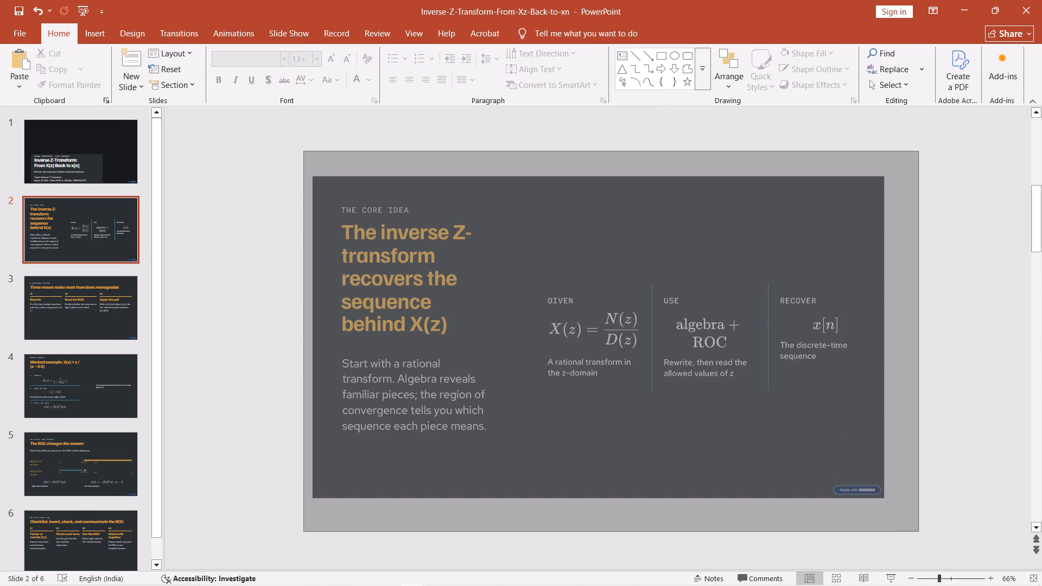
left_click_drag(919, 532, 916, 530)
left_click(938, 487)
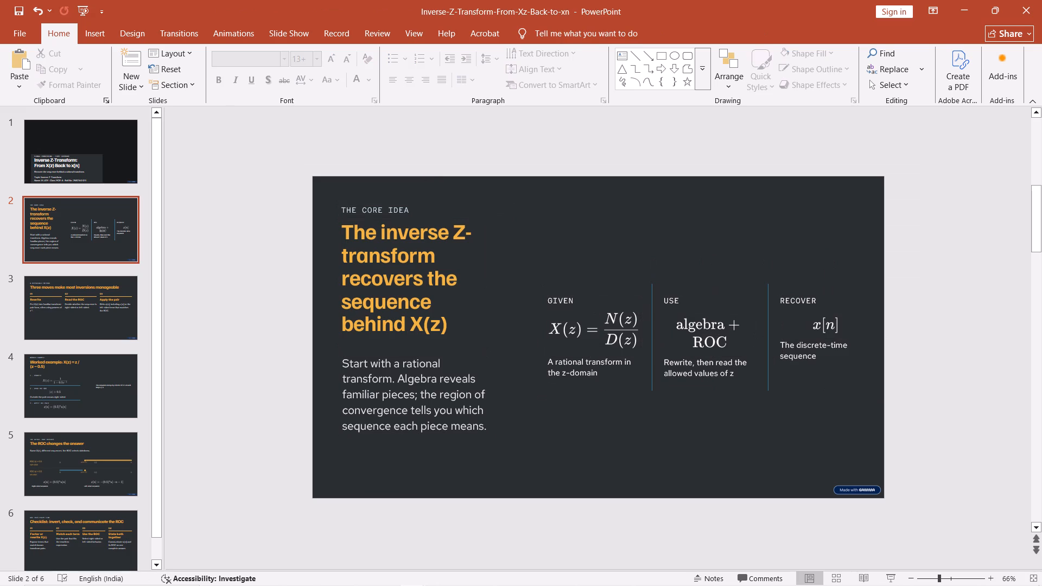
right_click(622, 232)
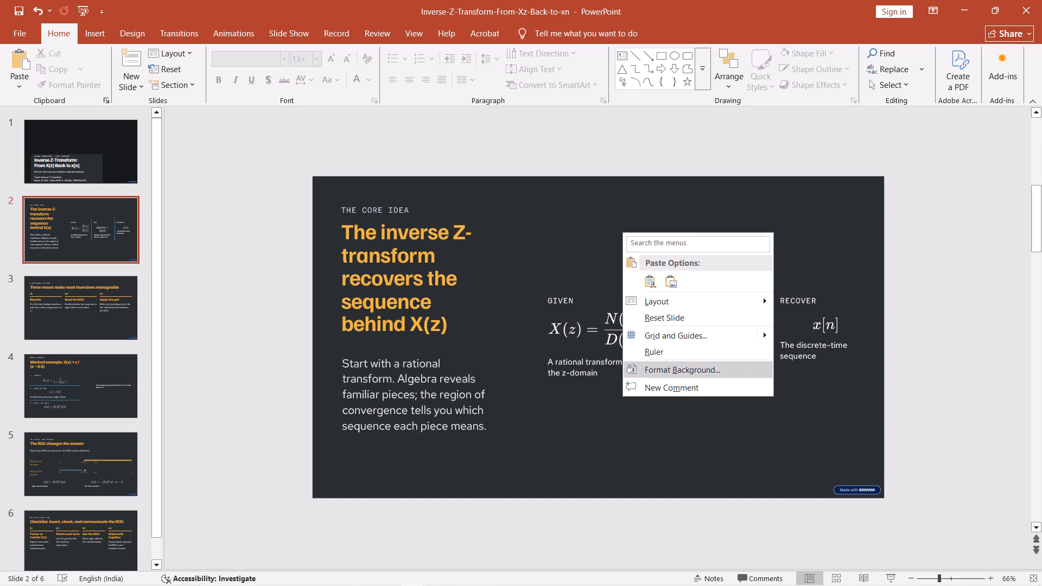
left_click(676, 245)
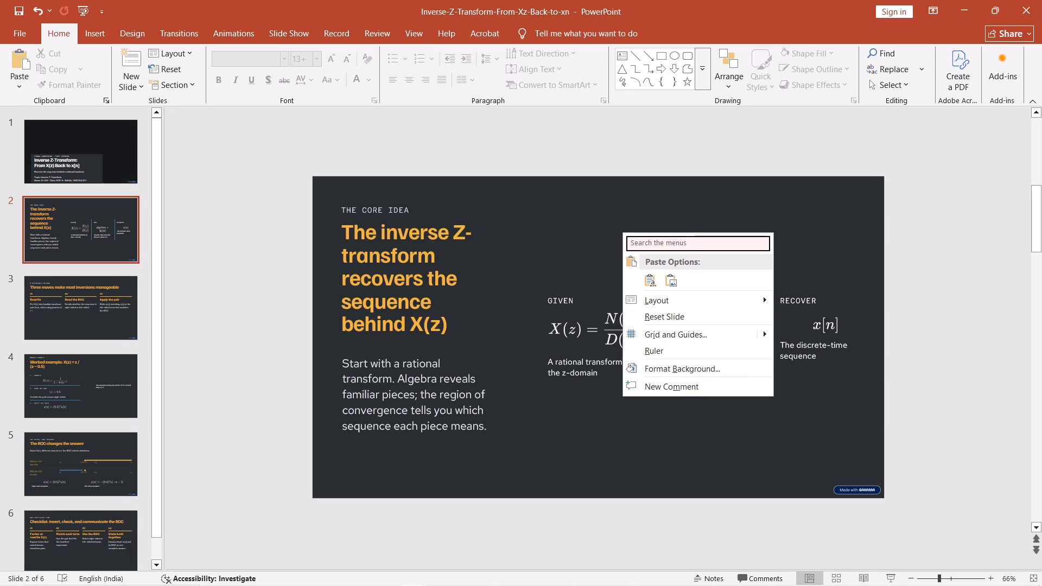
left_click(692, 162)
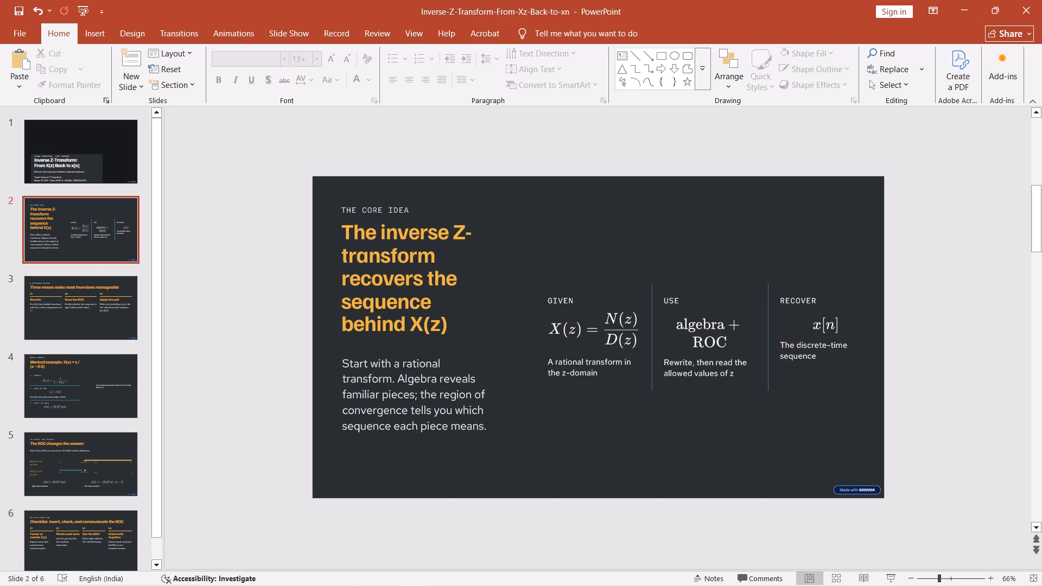
Switch to the Inverse Z-Transform presentation and select its empty slide 2.
key("alt+Tab")
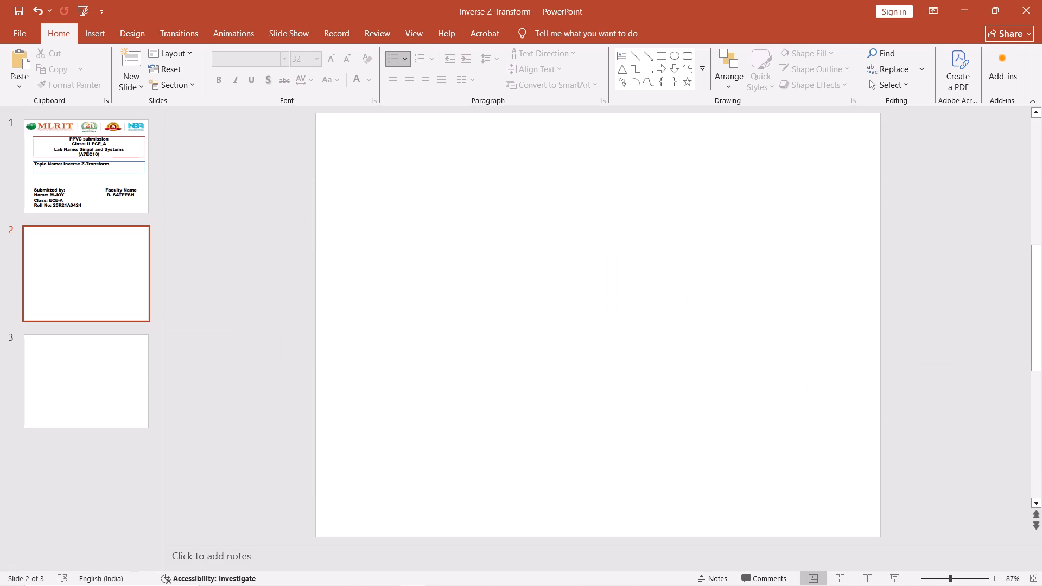
left_click(26, 35)
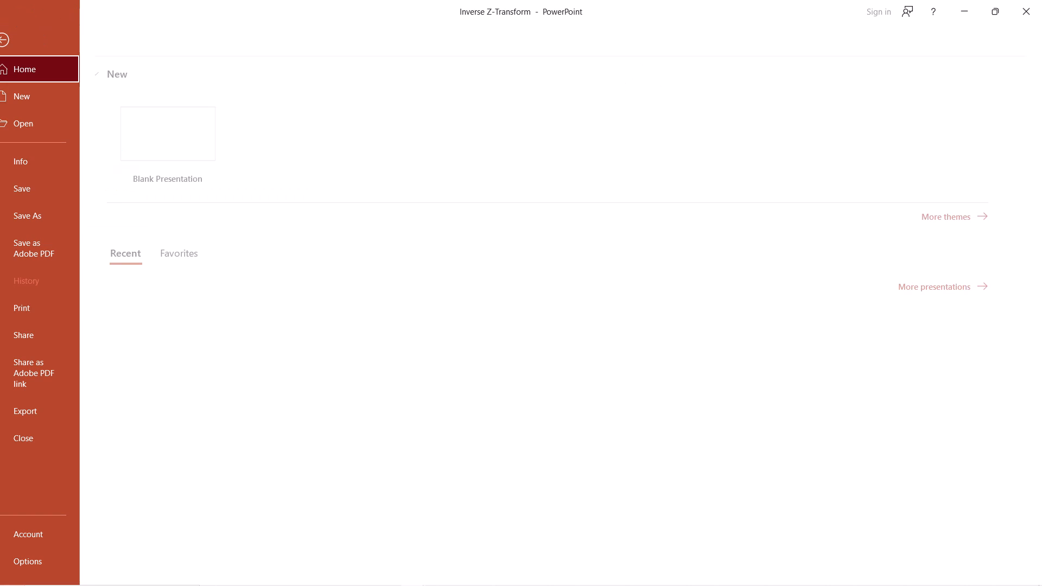
left_click(215, 324)
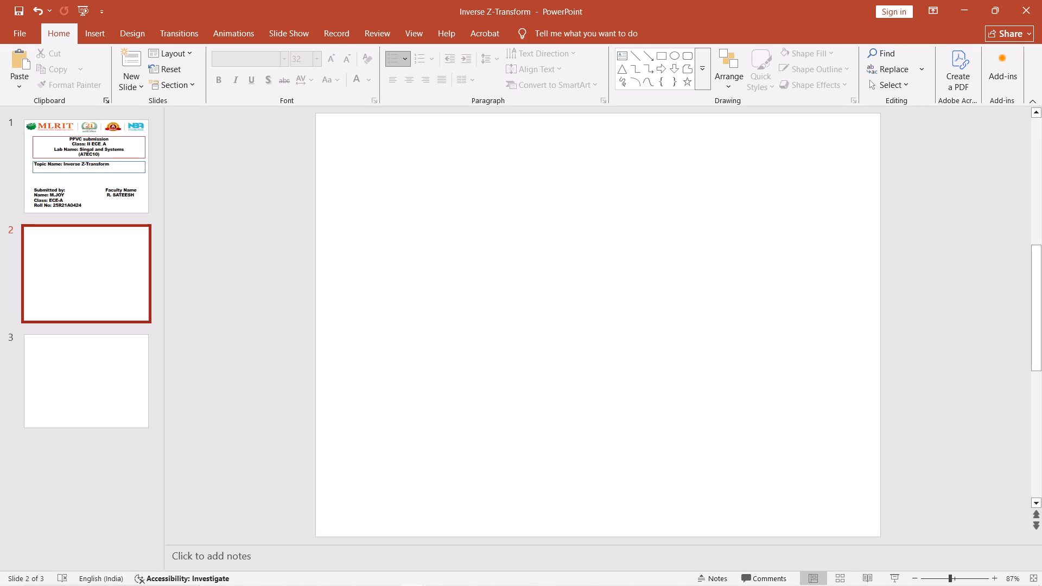
key("alt+Tab")
key("alt+Tab")
key("alt+Tab")
key("alt+Tab")
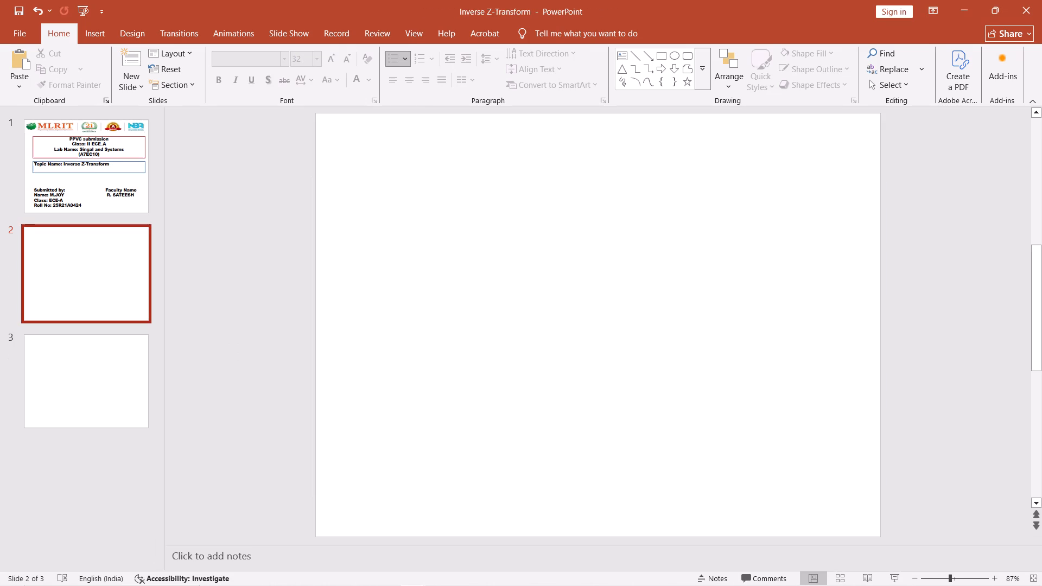
double_click(69, 258)
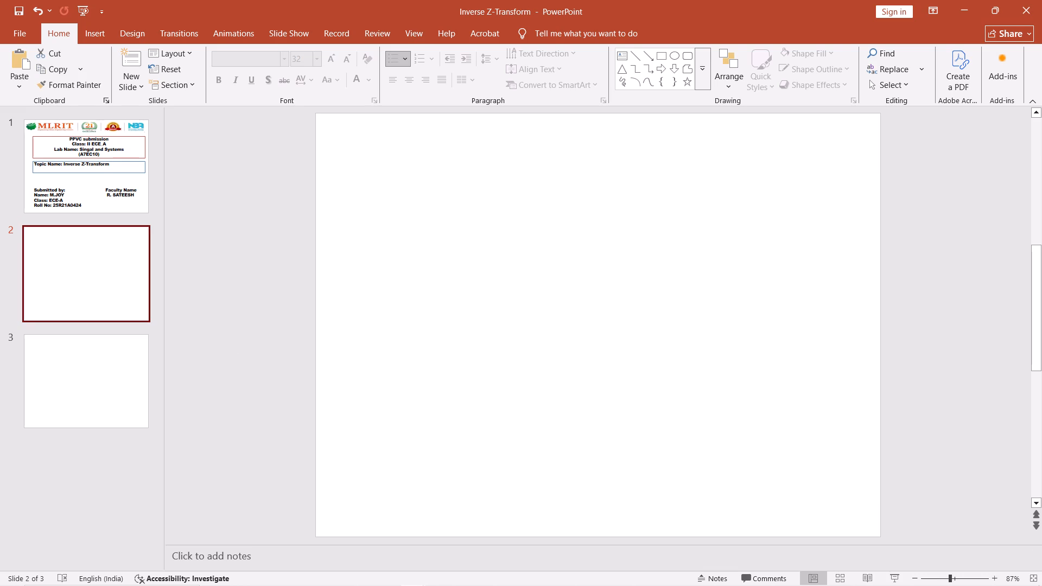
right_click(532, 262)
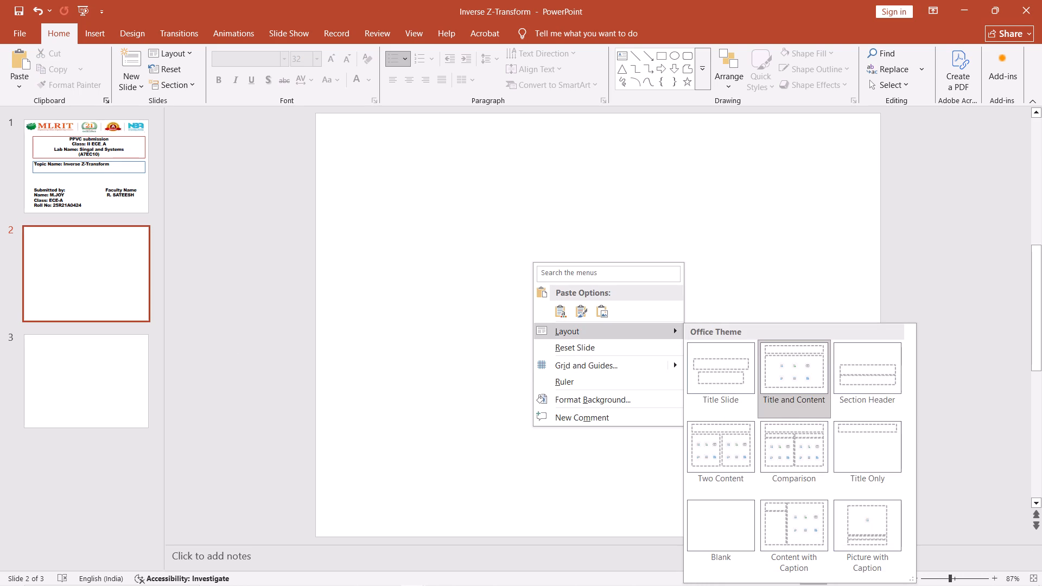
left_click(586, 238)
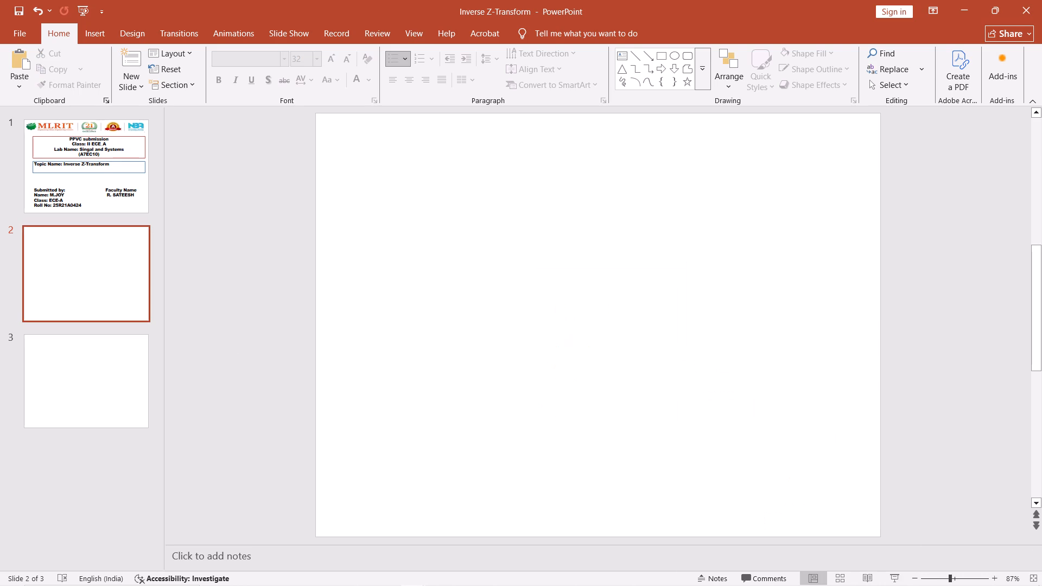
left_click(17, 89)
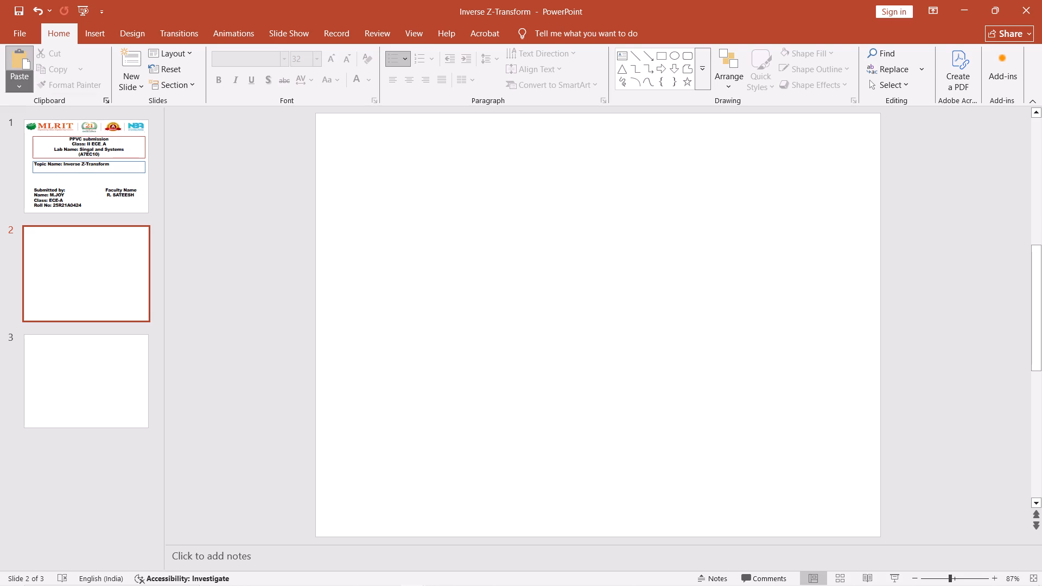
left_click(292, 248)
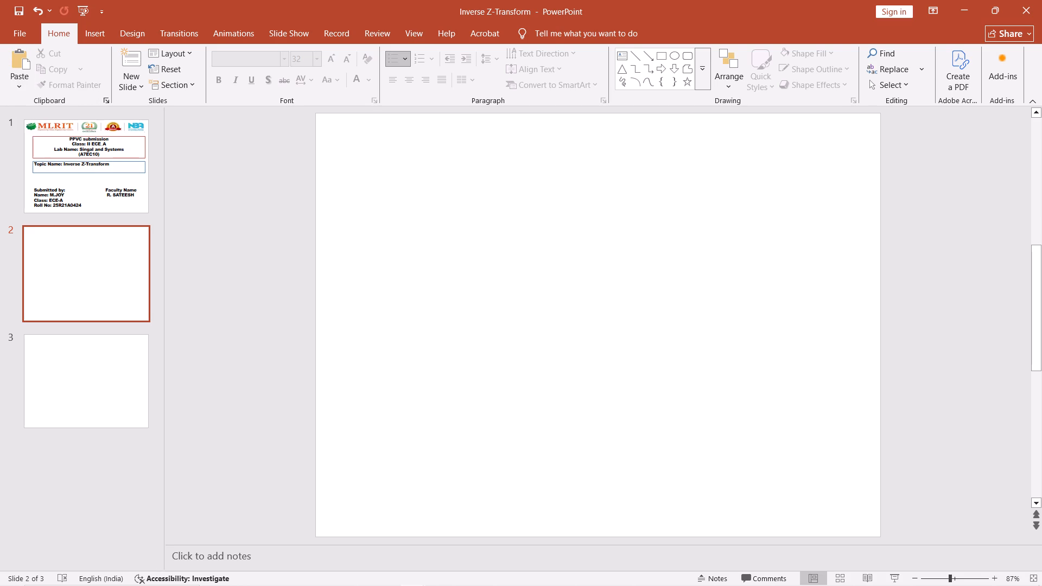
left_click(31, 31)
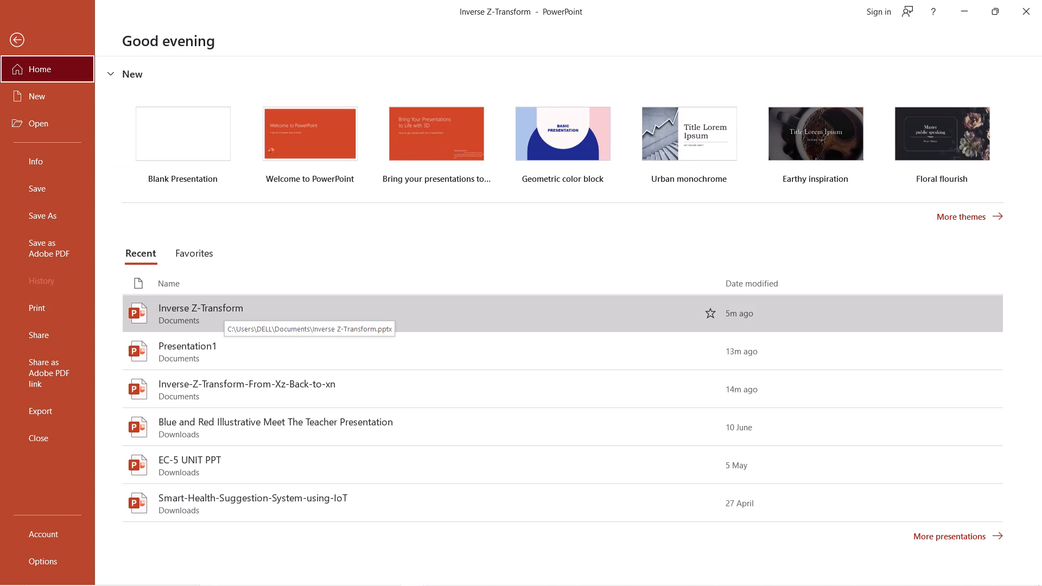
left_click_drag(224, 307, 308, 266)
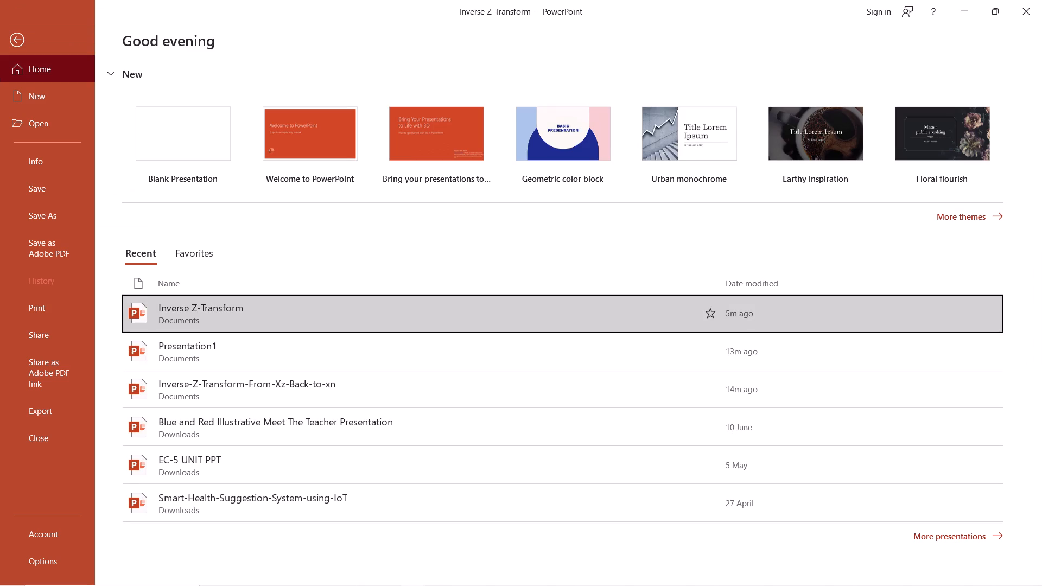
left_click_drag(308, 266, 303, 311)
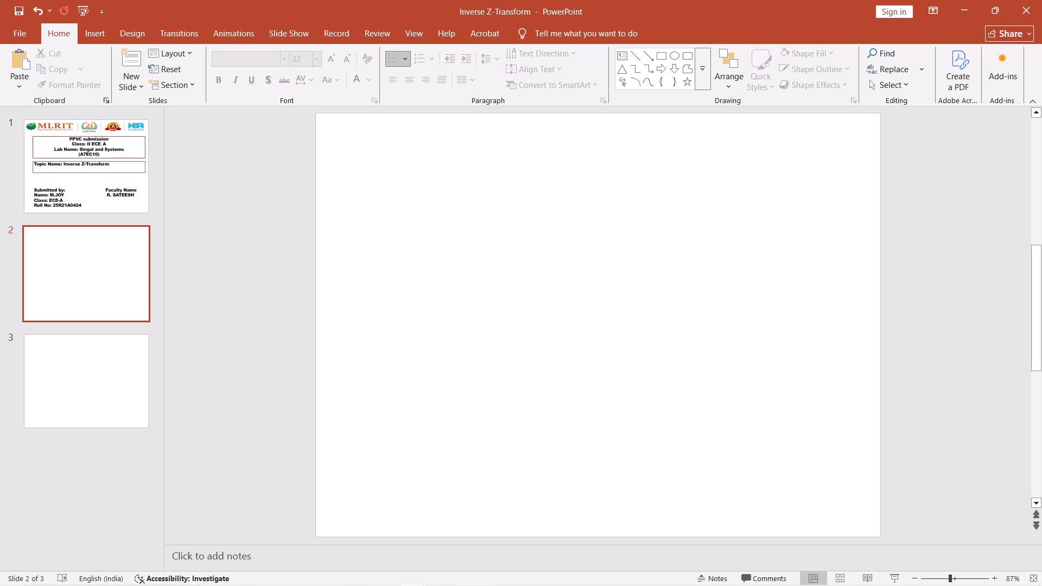
Duplicate the empty slide 3 twice in the Inverse Z-Transform presentation.
left_click(134, 364)
key("ctrl+d")
key("ctrl+d")
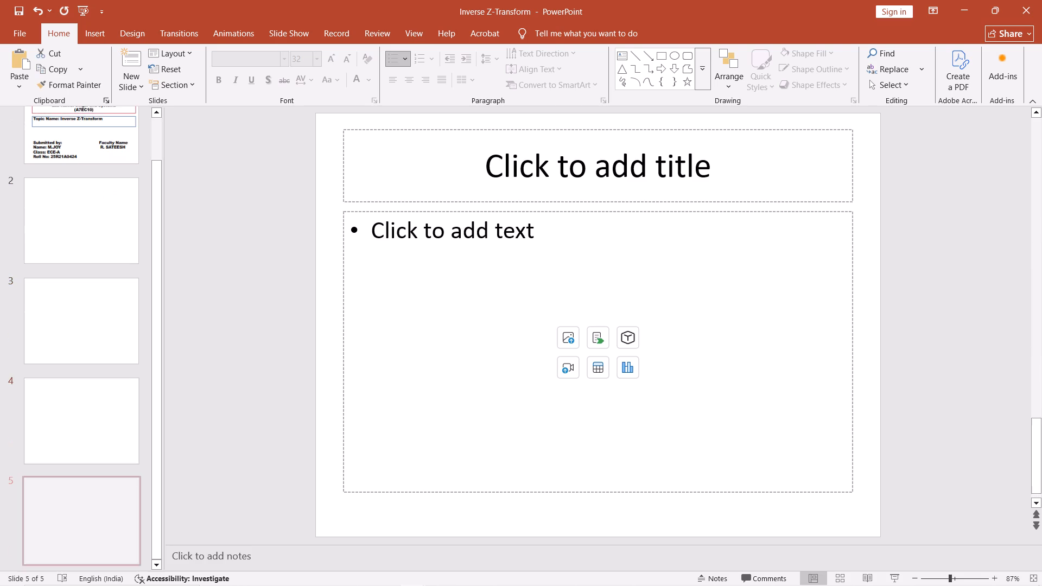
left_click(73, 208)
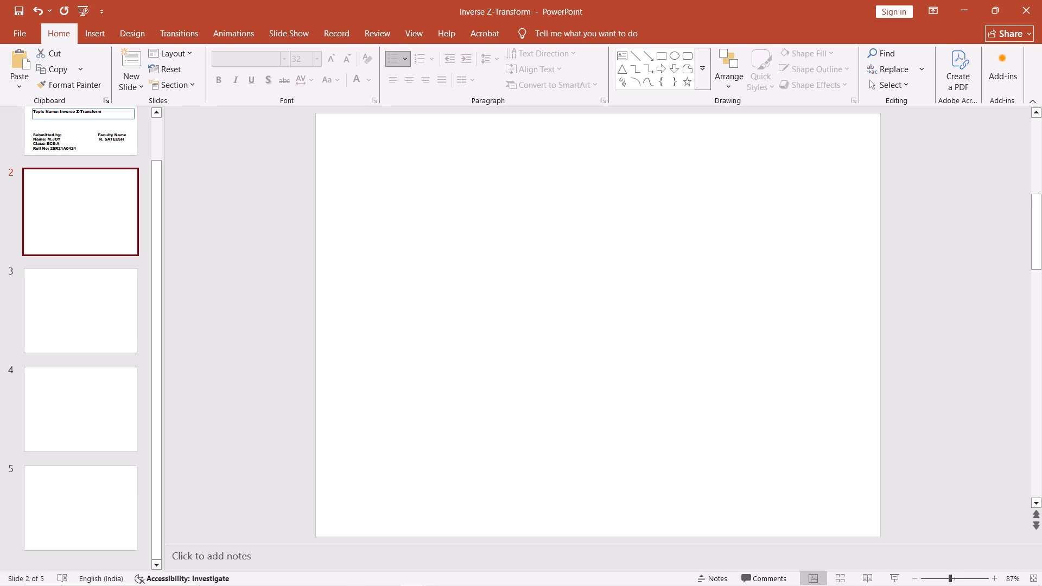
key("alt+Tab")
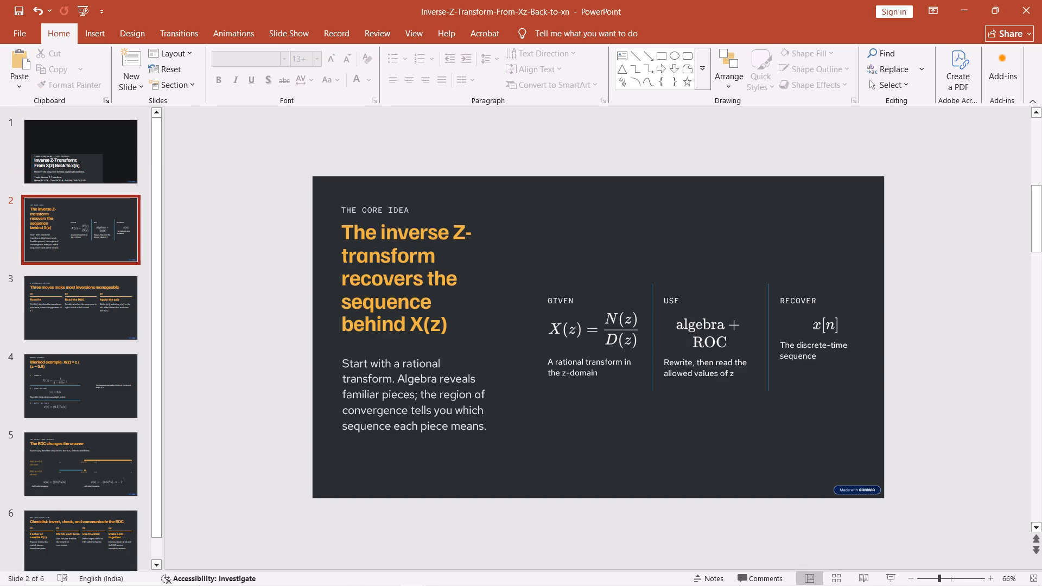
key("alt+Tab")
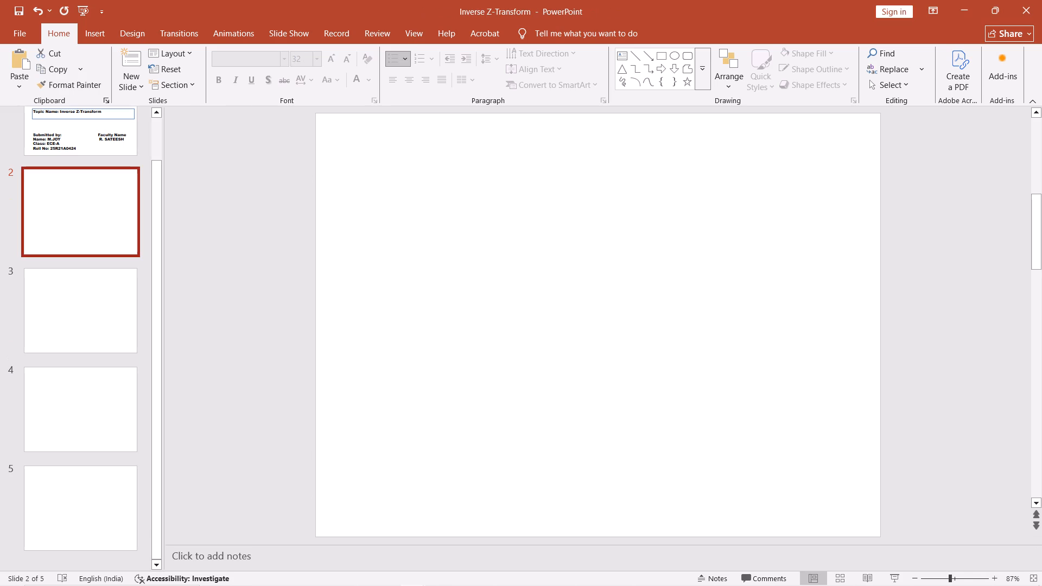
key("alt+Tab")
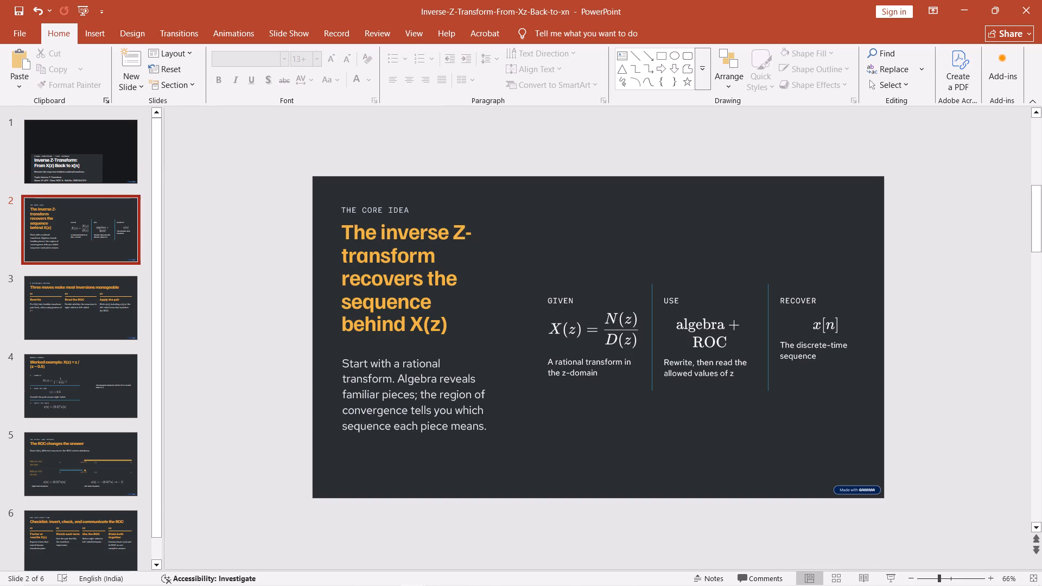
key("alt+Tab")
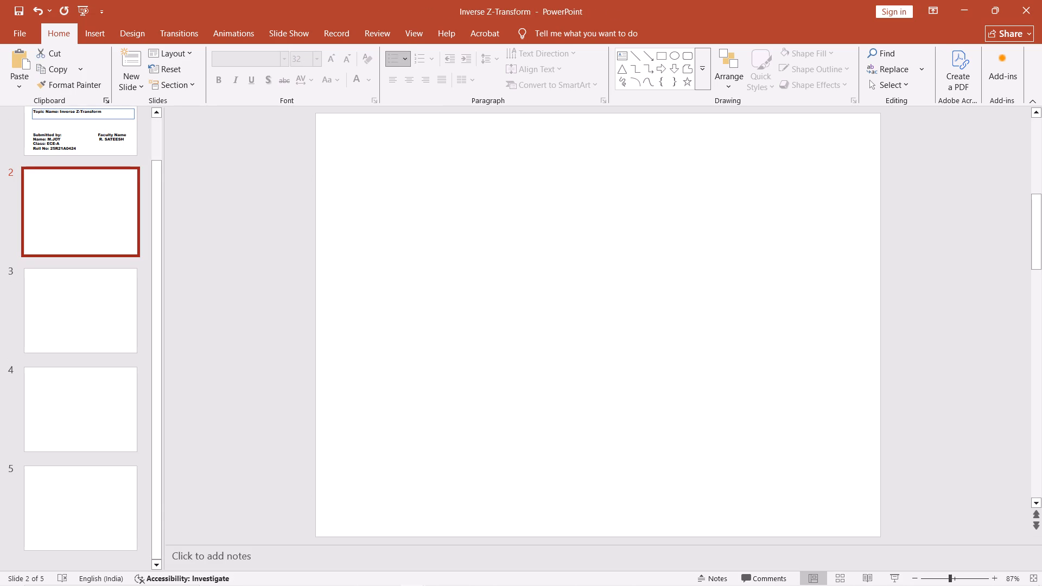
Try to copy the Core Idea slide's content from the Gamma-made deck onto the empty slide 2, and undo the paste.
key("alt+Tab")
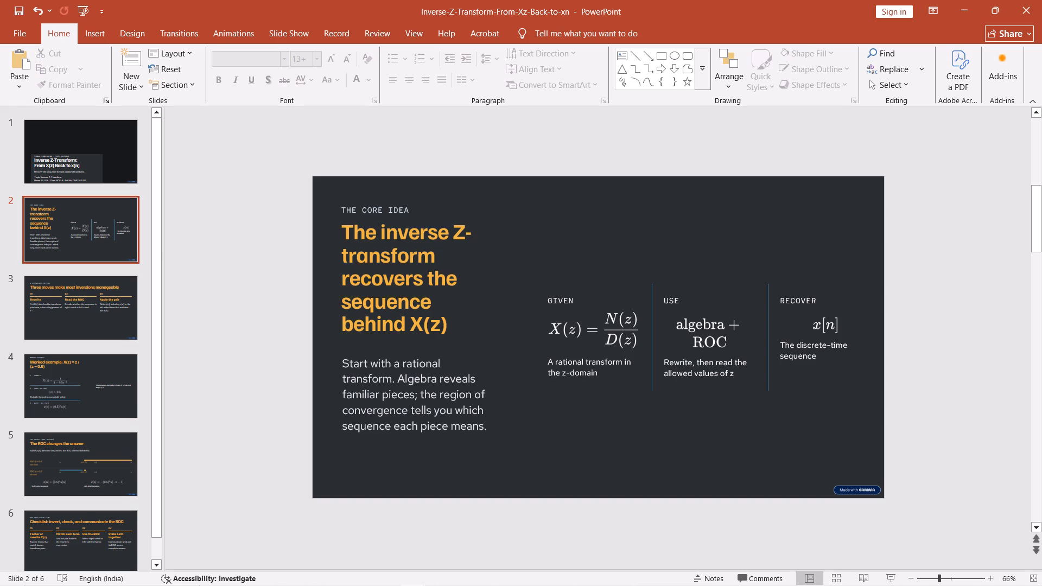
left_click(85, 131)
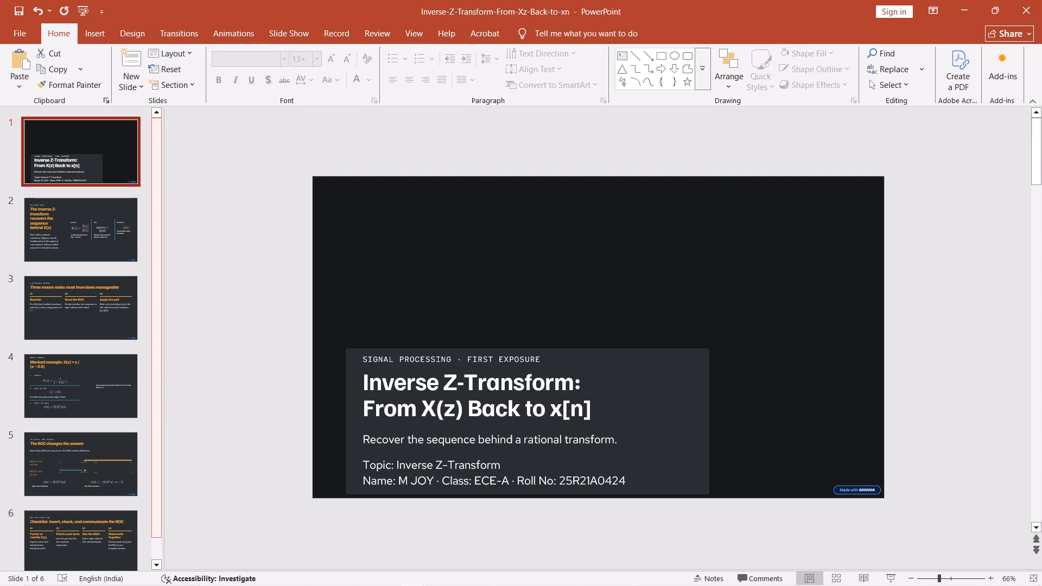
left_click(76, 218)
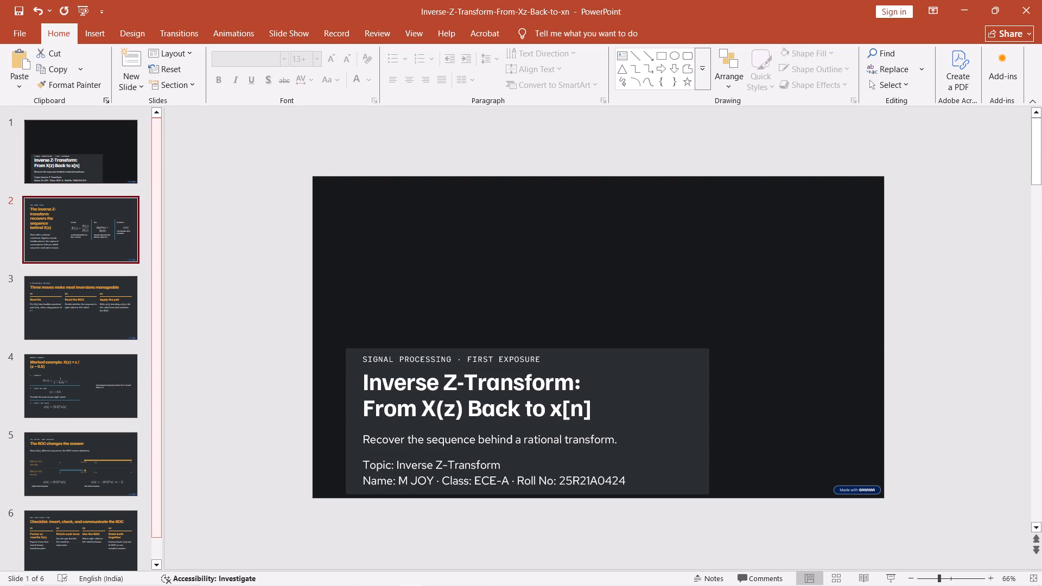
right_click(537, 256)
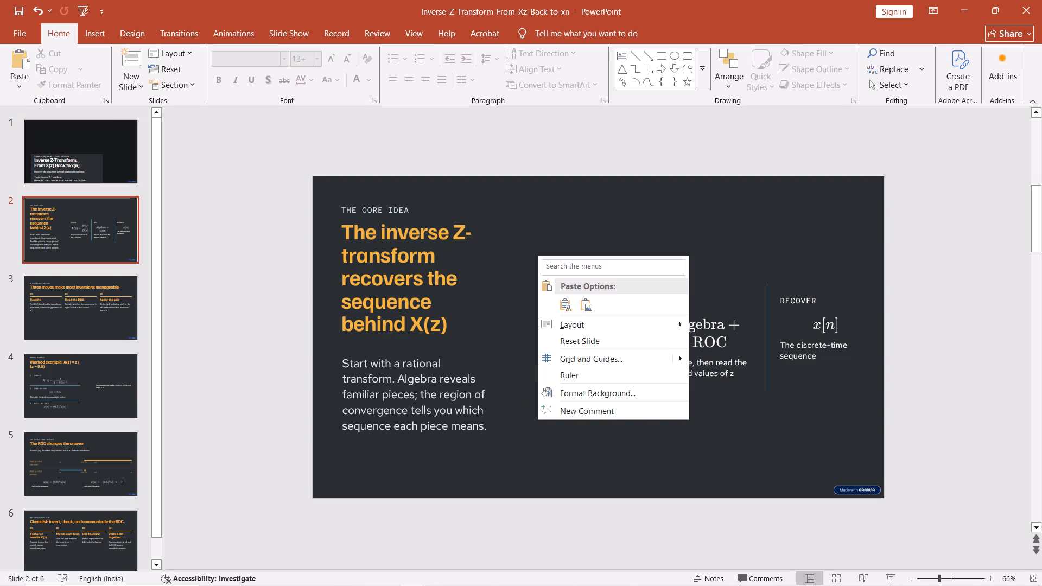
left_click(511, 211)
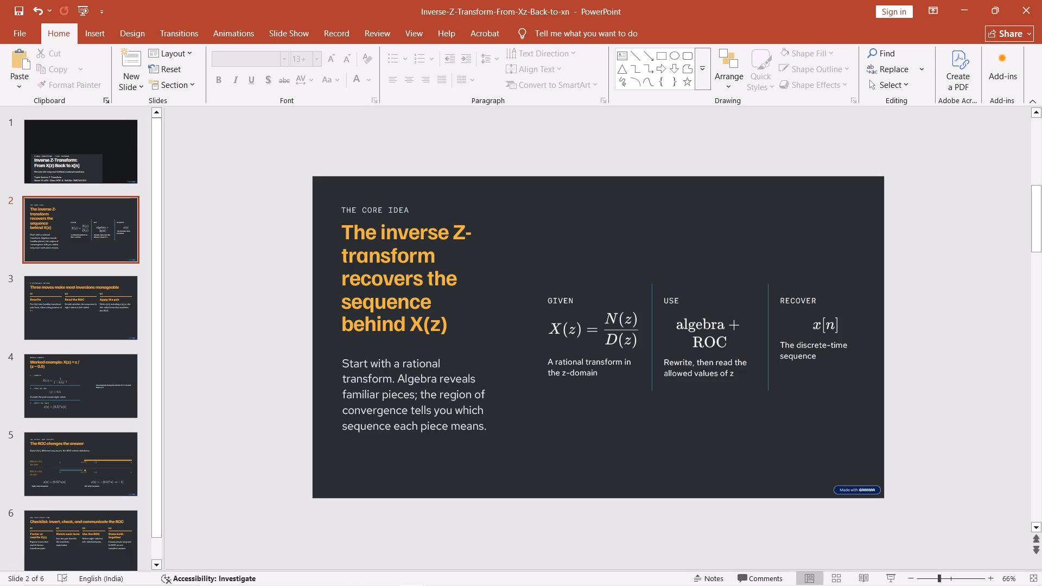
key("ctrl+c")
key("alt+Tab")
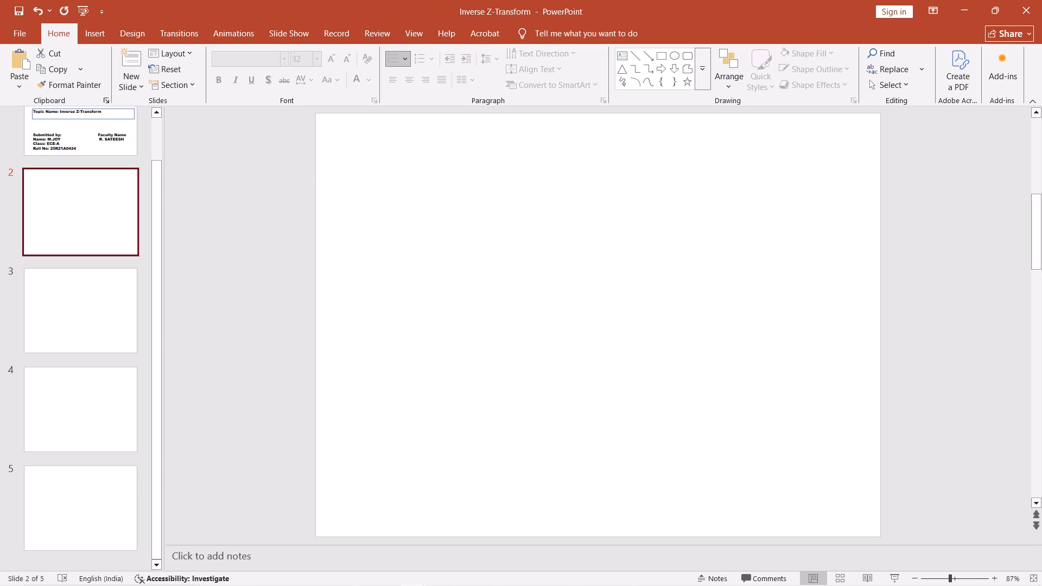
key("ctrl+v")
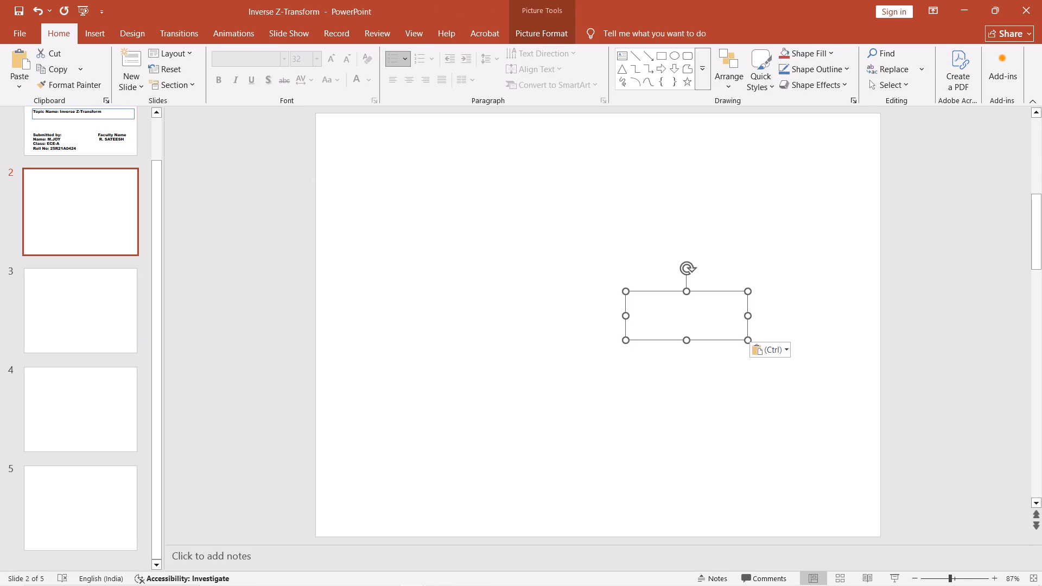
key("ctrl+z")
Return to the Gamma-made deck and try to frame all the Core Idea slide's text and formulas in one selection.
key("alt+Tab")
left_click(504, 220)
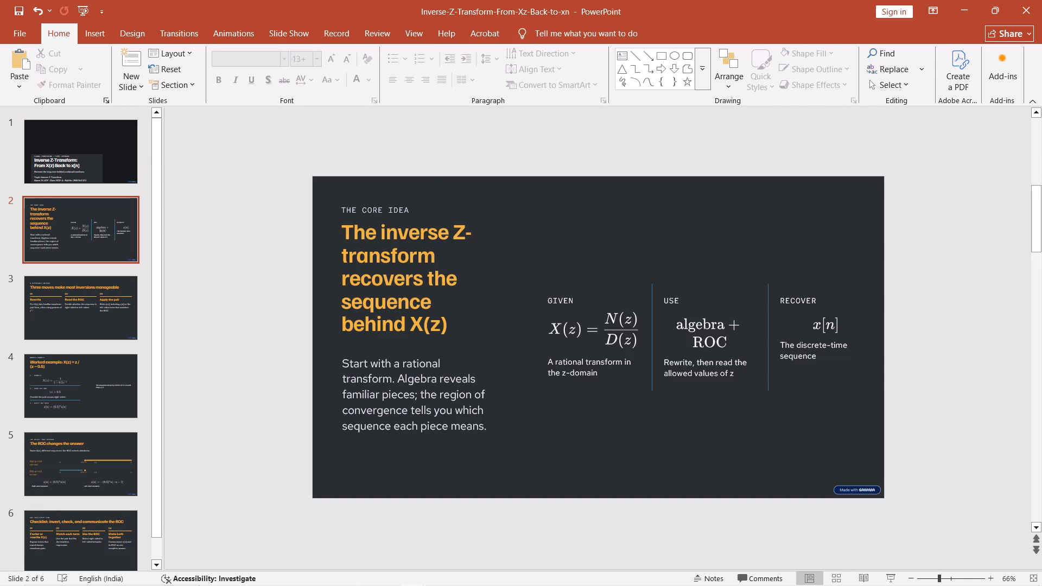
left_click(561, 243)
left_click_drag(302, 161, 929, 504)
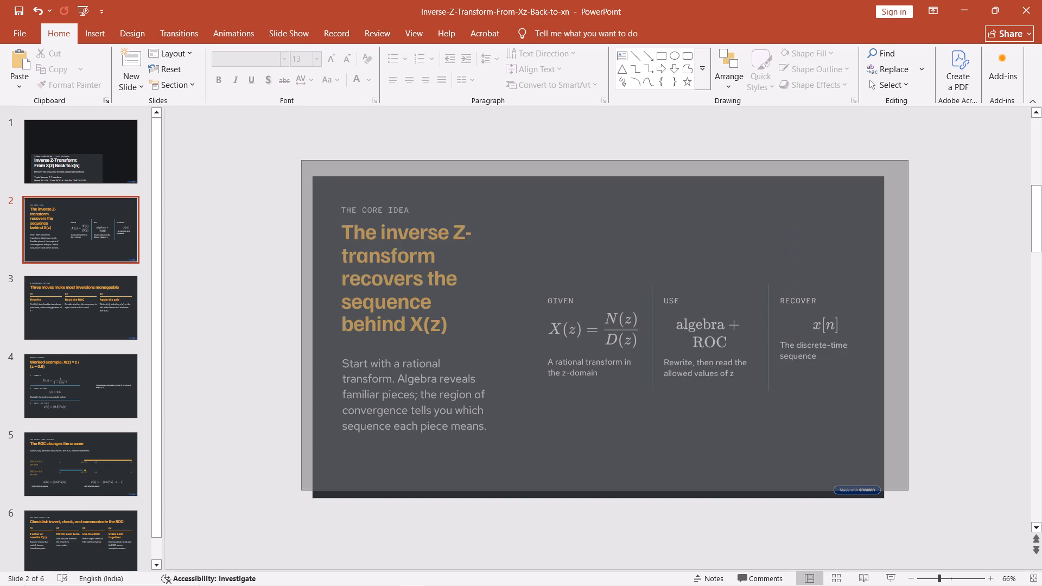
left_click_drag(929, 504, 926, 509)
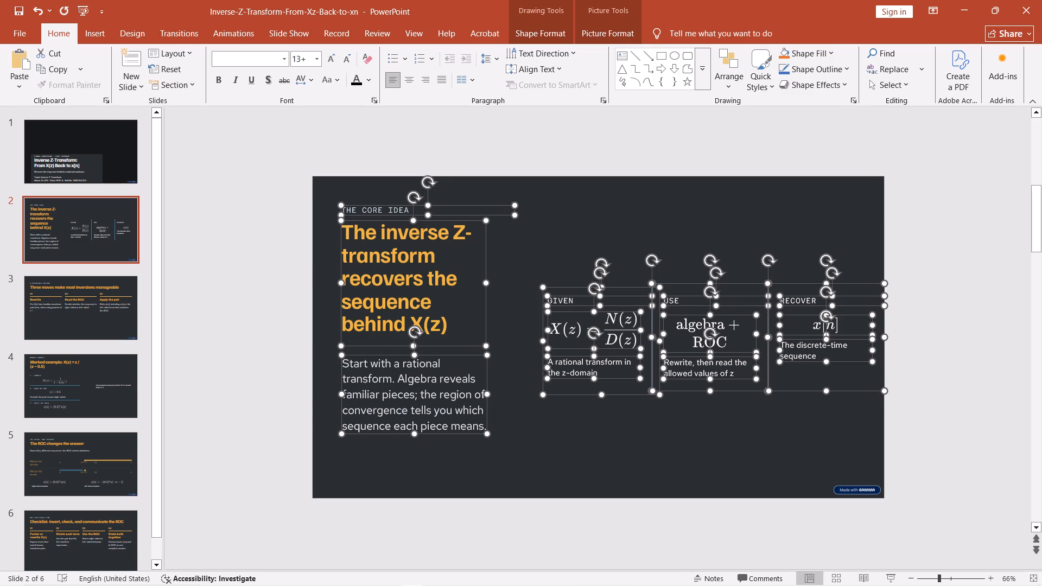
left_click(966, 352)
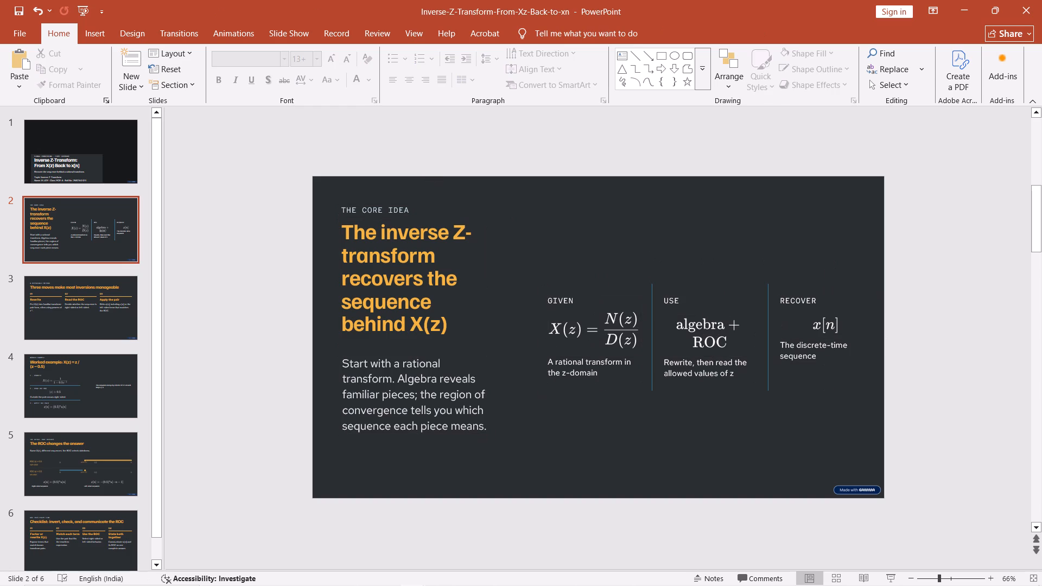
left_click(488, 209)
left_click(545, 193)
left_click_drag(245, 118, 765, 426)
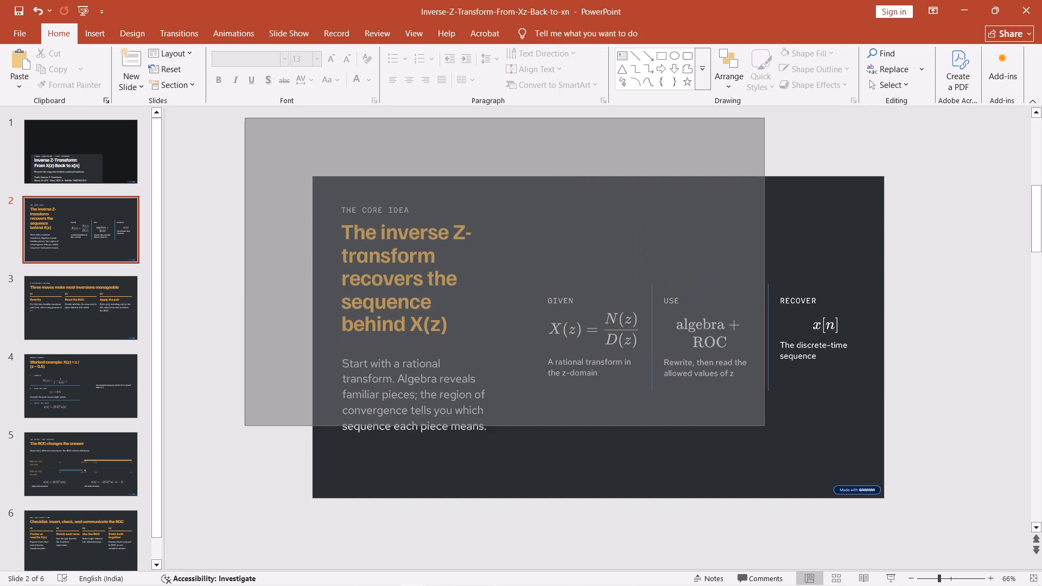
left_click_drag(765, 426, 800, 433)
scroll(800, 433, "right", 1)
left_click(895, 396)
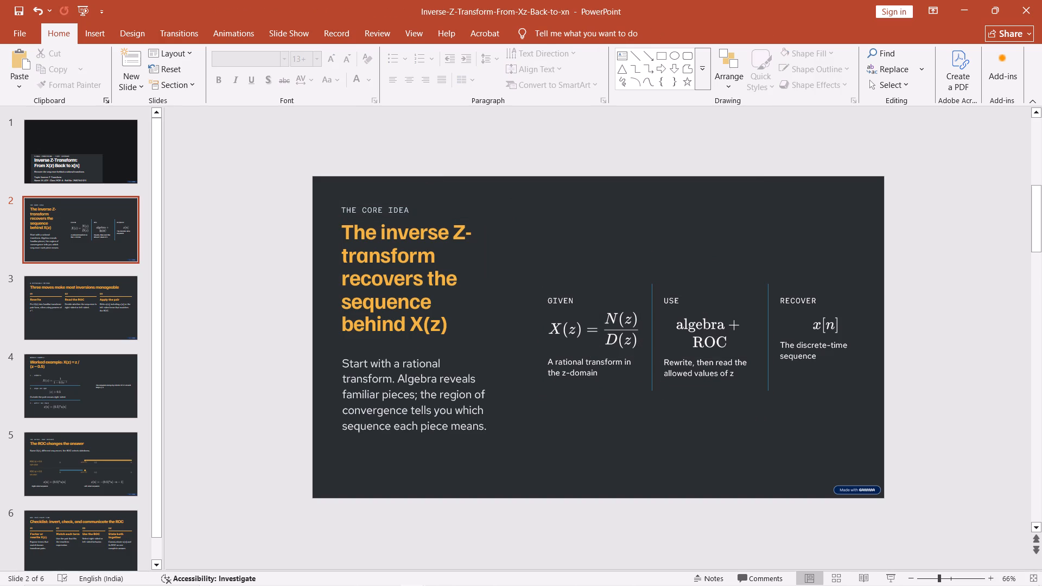
Copy the small THE CORE IDEA label and paste it as a picture onto the same slide.
right_click(539, 232)
left_click(500, 207)
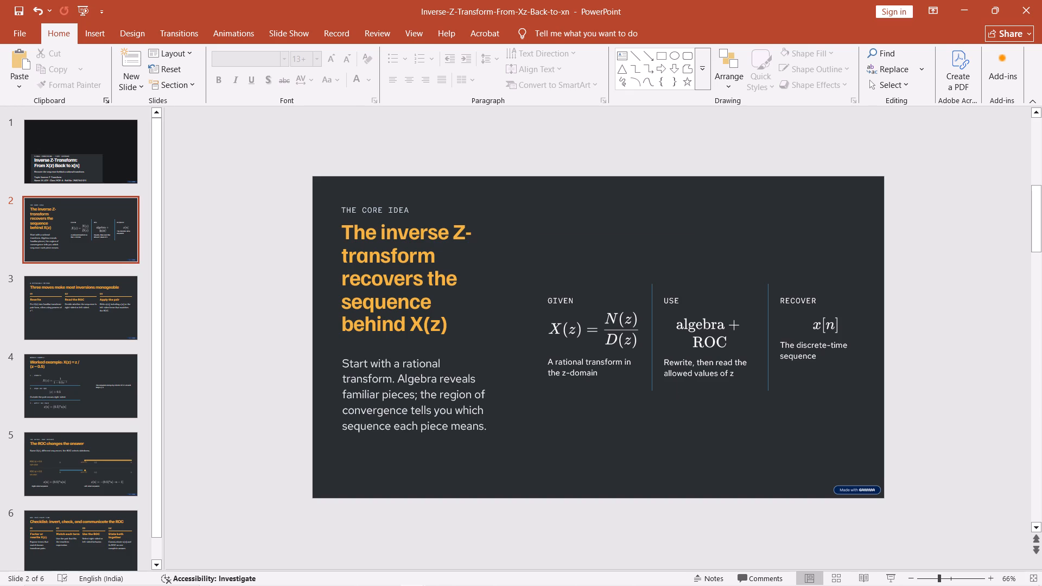
right_click(500, 207)
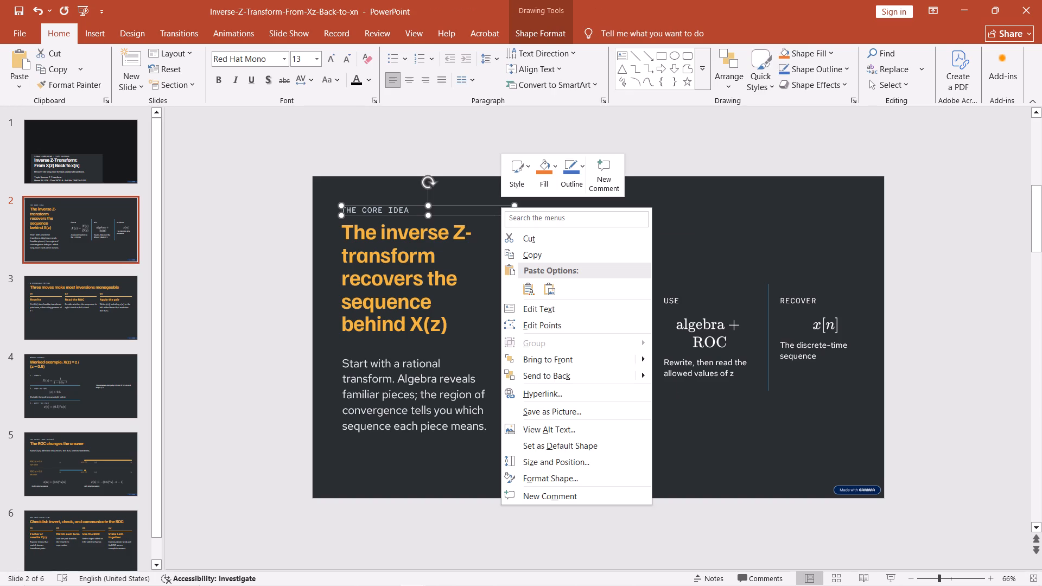
left_click(533, 253)
left_click(603, 204)
right_click(603, 204)
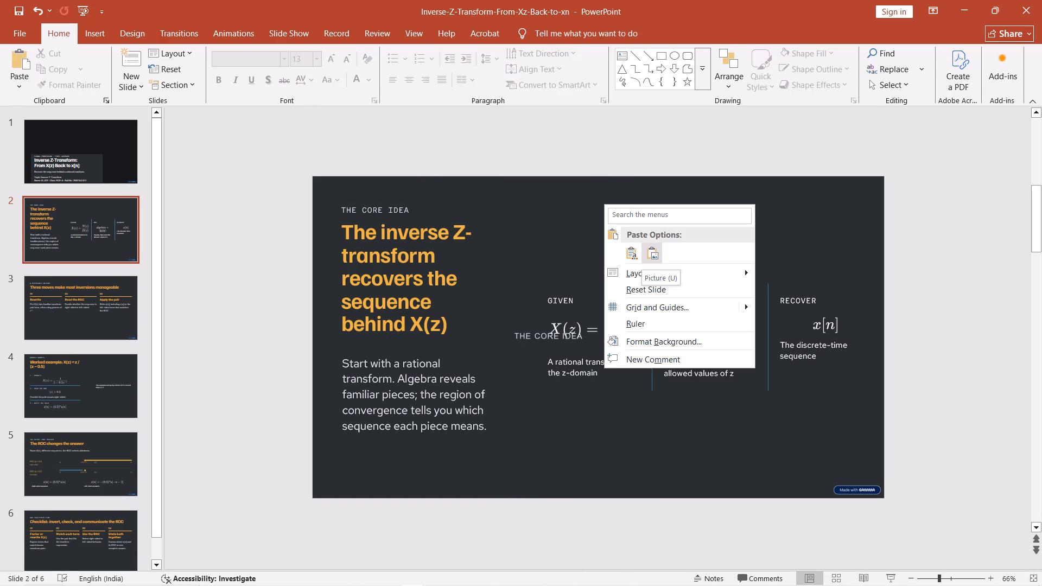
left_click(651, 256)
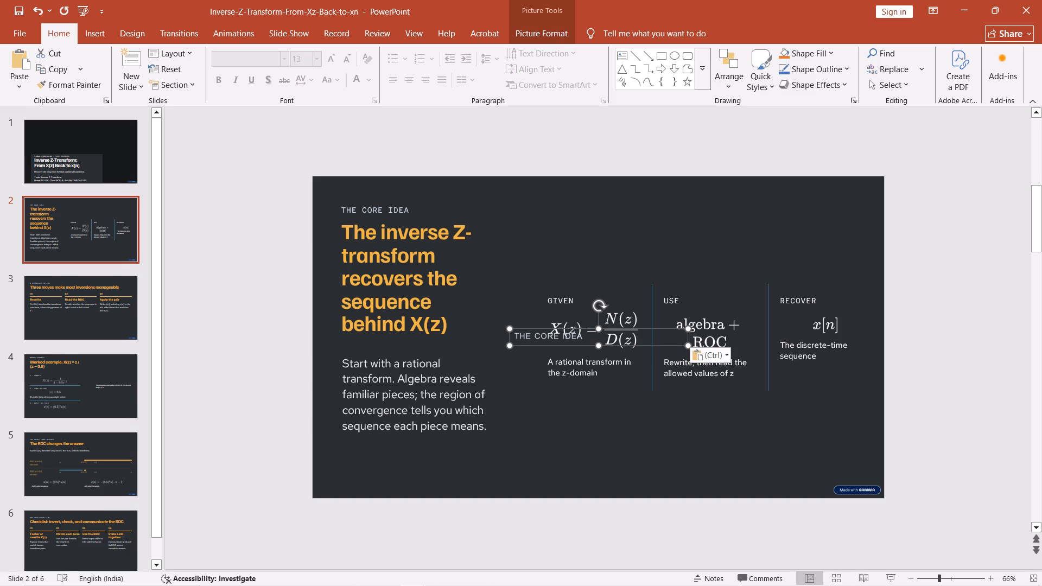
left_click(651, 244)
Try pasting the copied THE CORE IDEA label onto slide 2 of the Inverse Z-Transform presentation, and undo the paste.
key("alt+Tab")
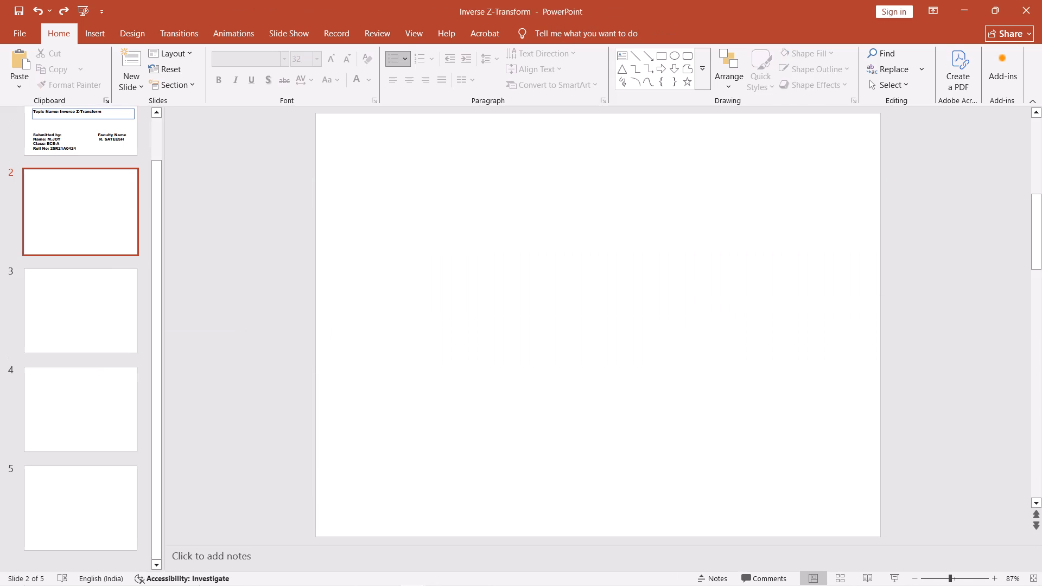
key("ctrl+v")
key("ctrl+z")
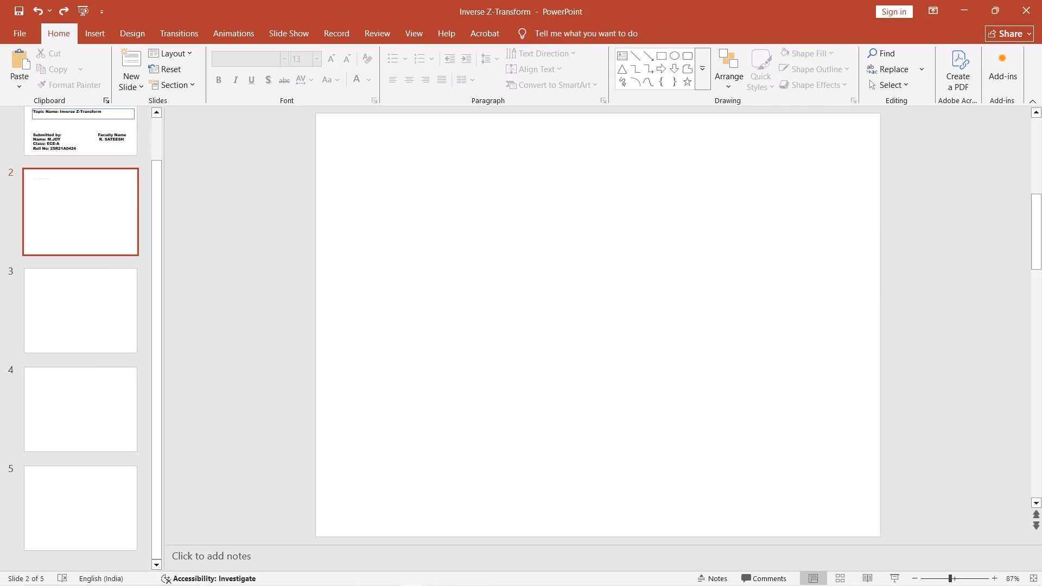
Return to the Gamma-made deck and examine the paste, slide and layout options for the Core Idea slide.
key("alt+Tab")
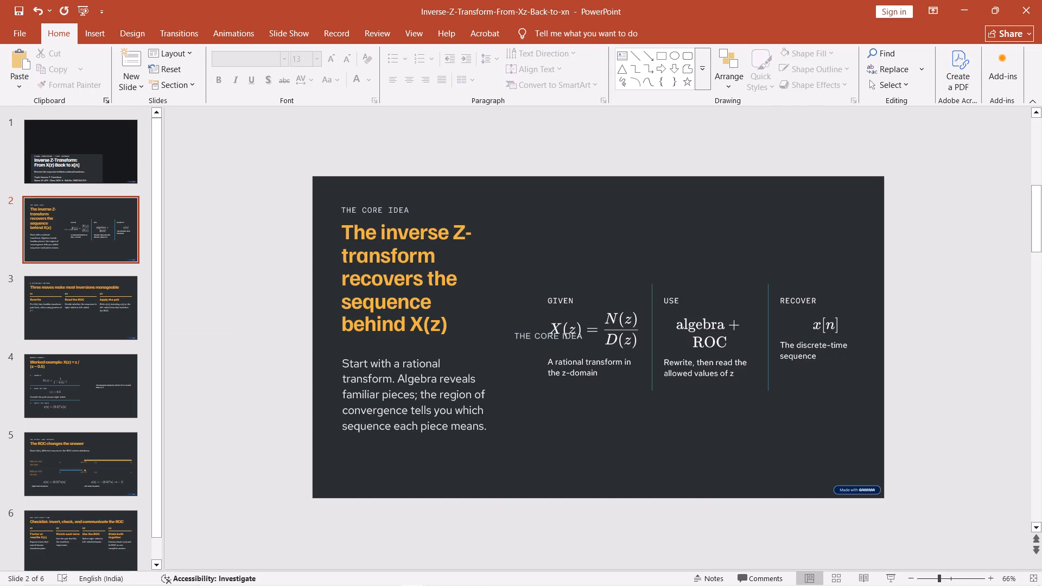
left_click(474, 186)
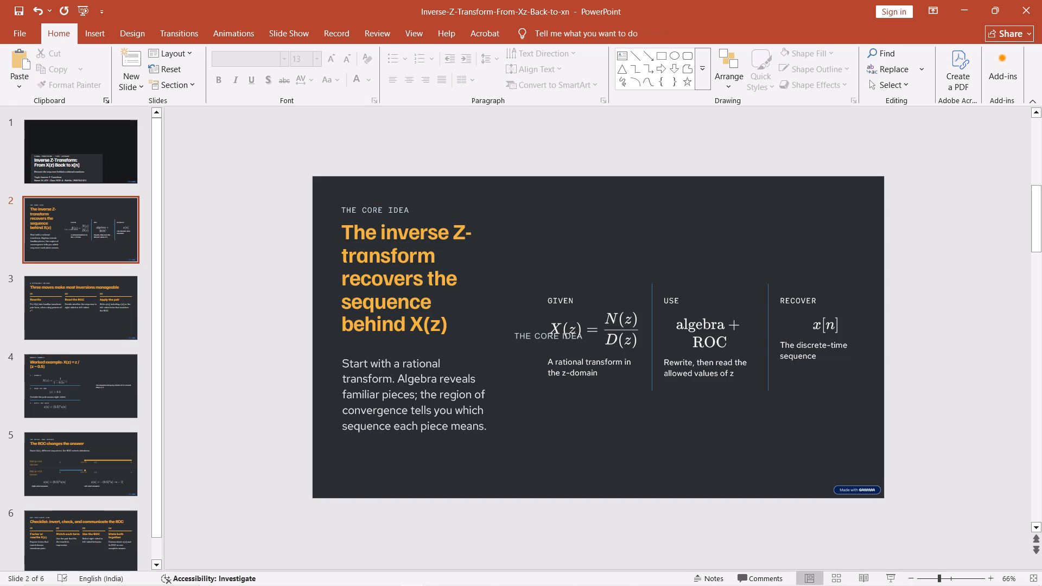
double_click(718, 241)
right_click(718, 241)
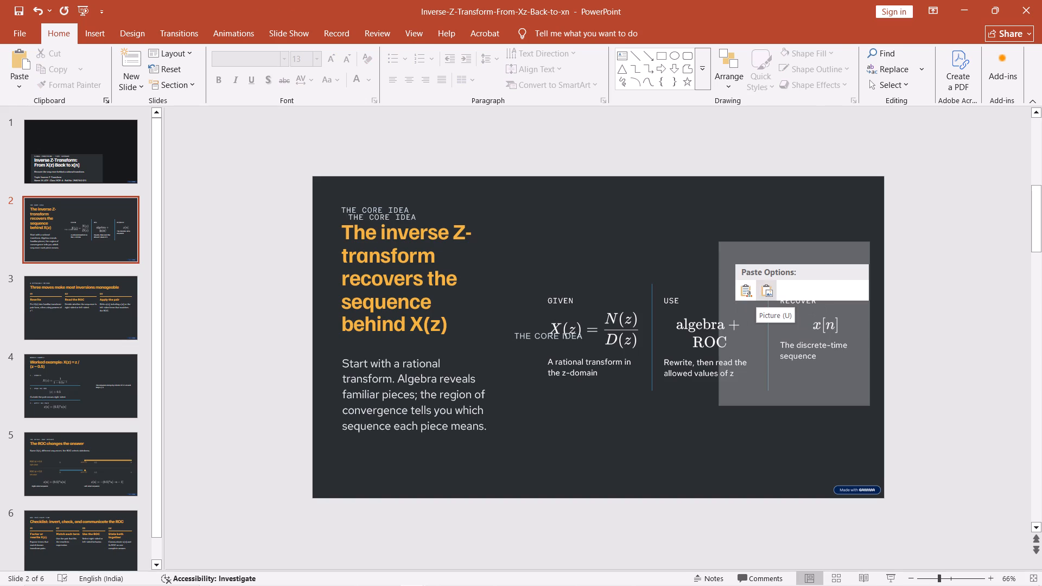
left_click(673, 210)
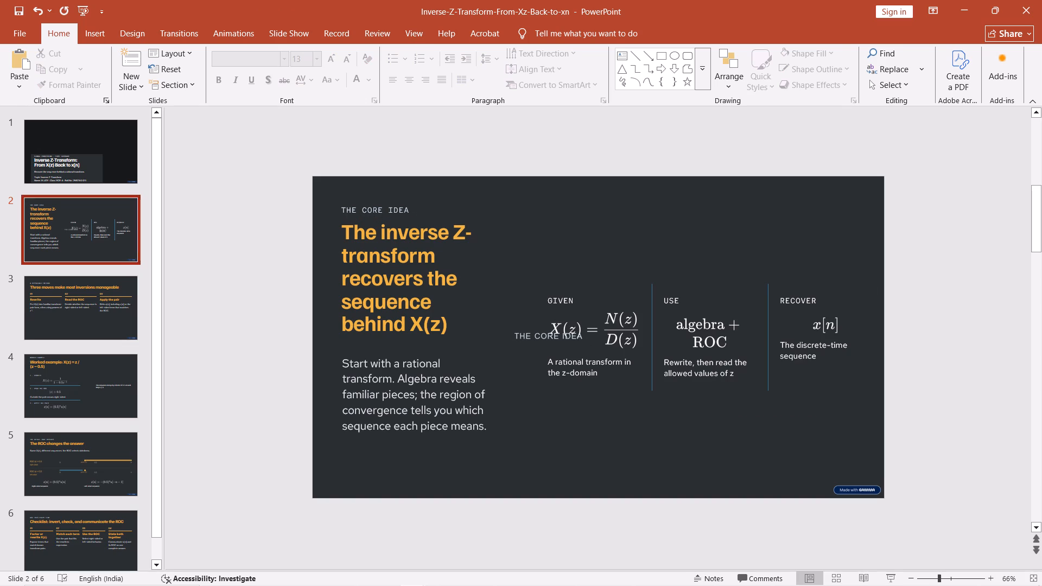
right_click(68, 231)
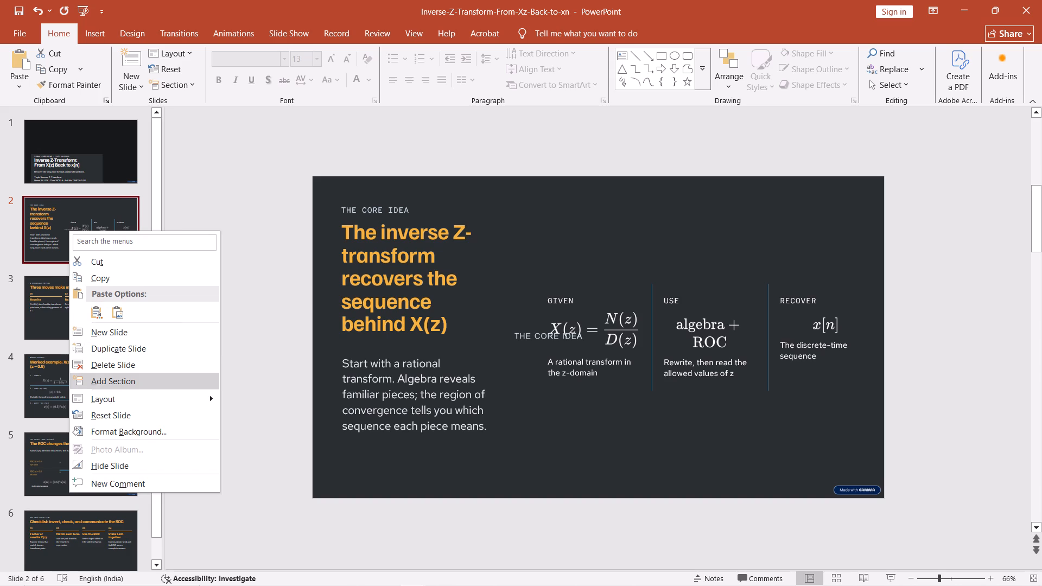
left_click(240, 237)
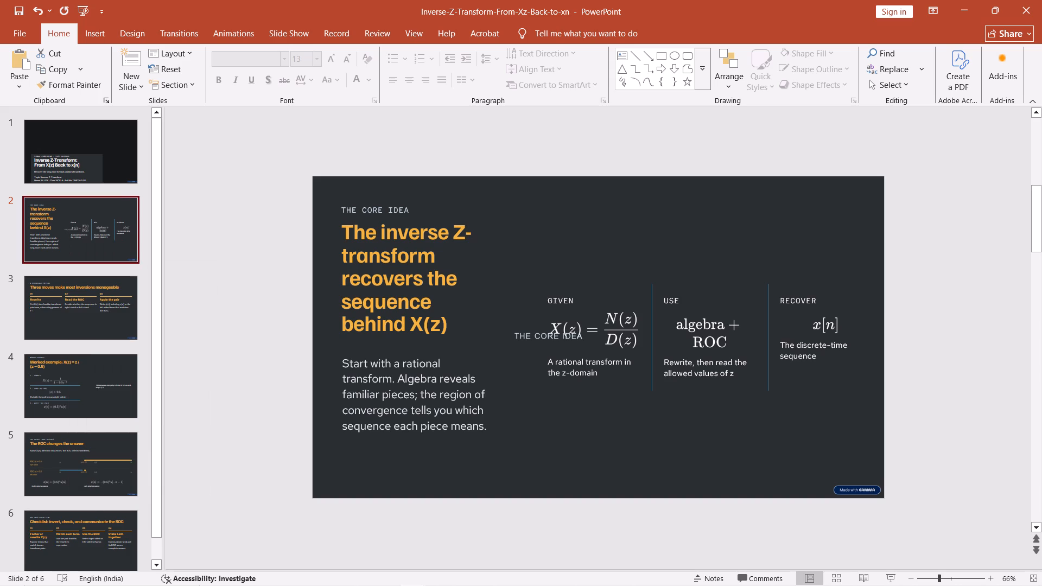
right_click(555, 189)
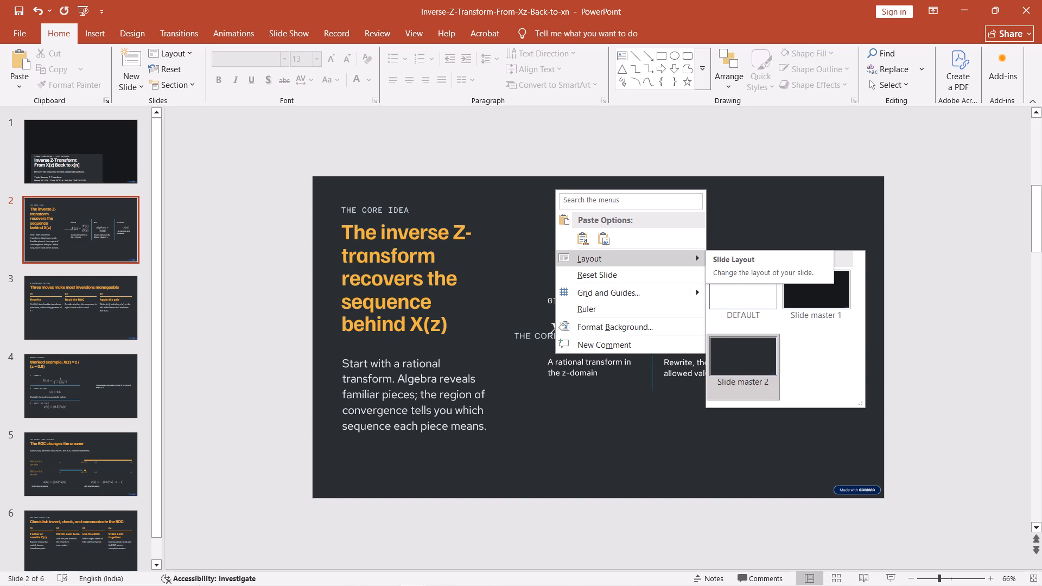
left_click(559, 138)
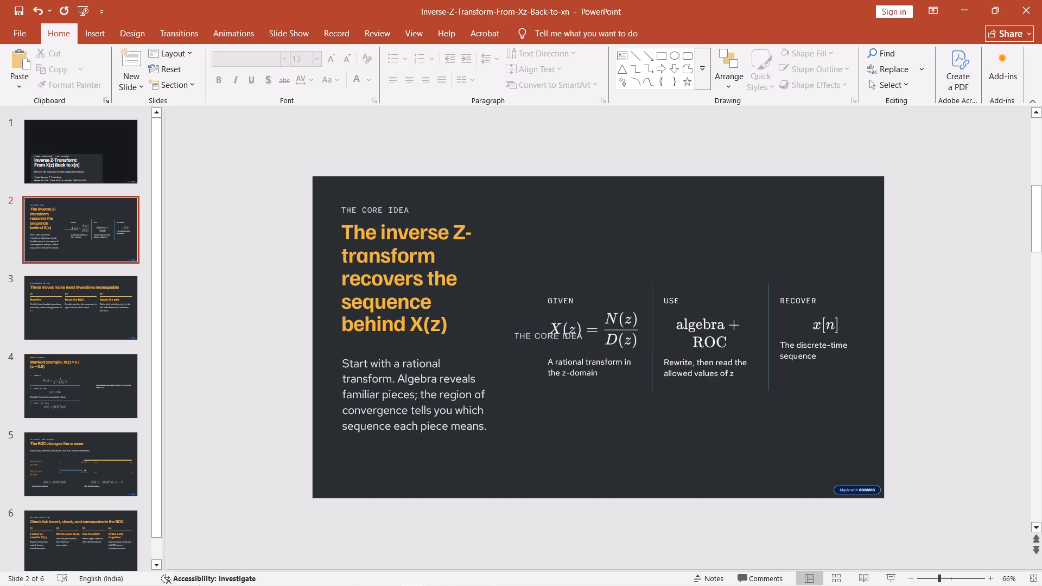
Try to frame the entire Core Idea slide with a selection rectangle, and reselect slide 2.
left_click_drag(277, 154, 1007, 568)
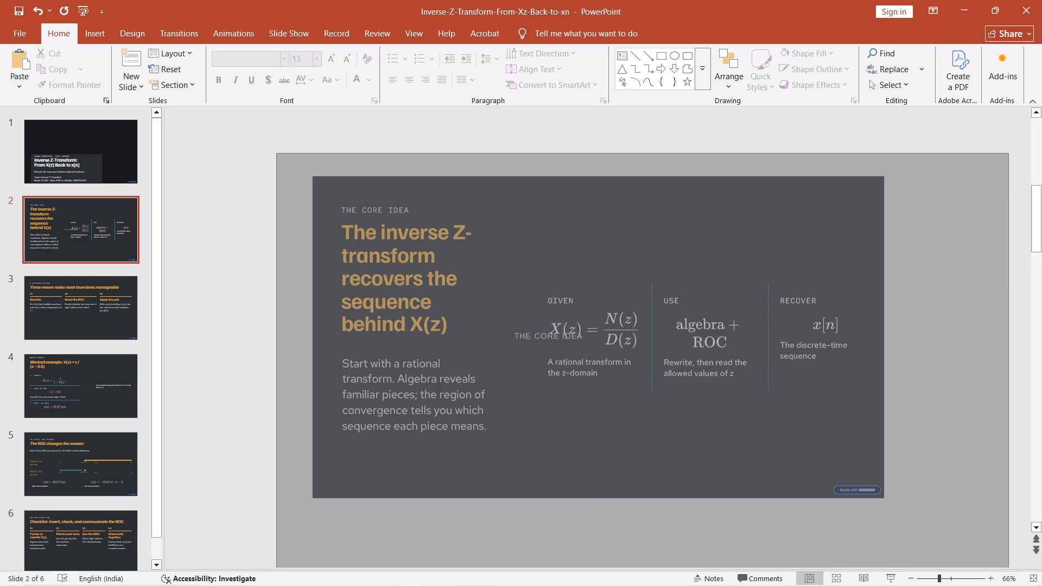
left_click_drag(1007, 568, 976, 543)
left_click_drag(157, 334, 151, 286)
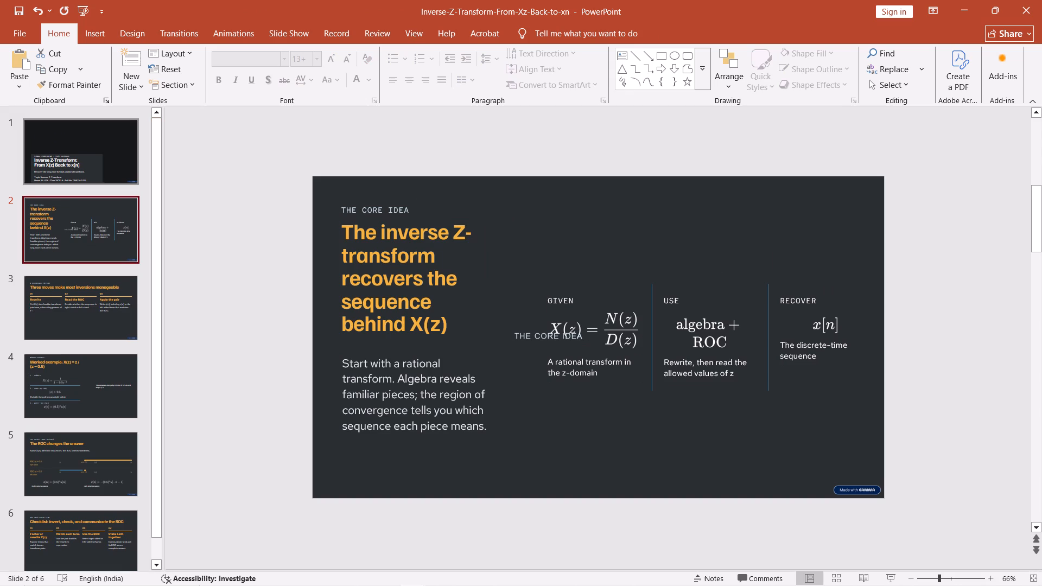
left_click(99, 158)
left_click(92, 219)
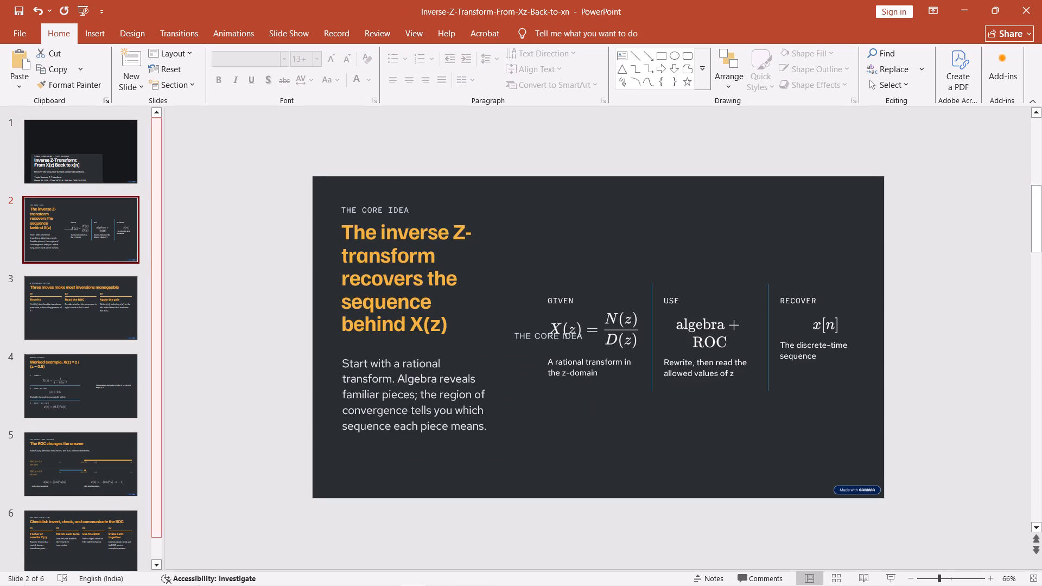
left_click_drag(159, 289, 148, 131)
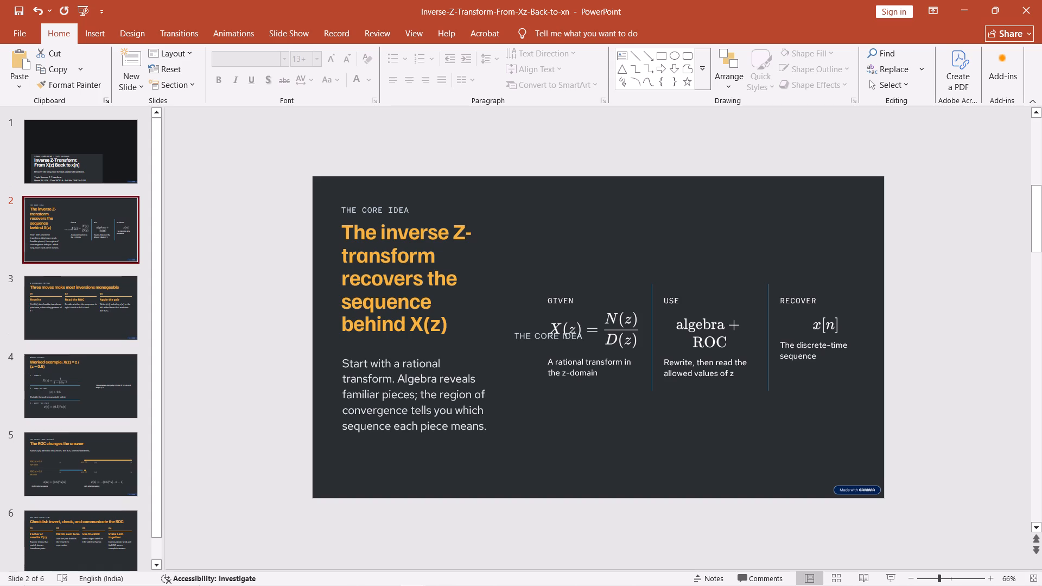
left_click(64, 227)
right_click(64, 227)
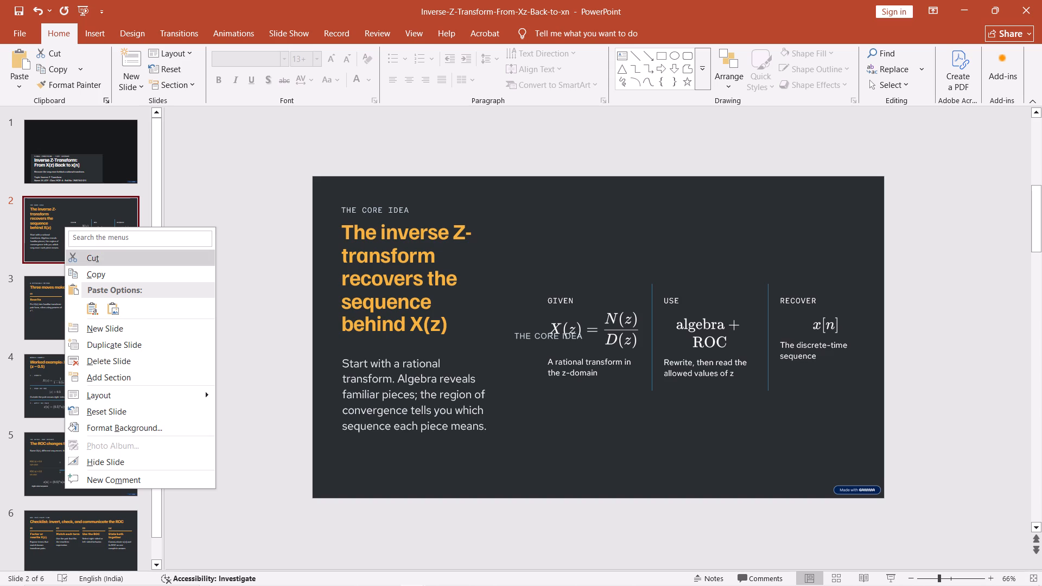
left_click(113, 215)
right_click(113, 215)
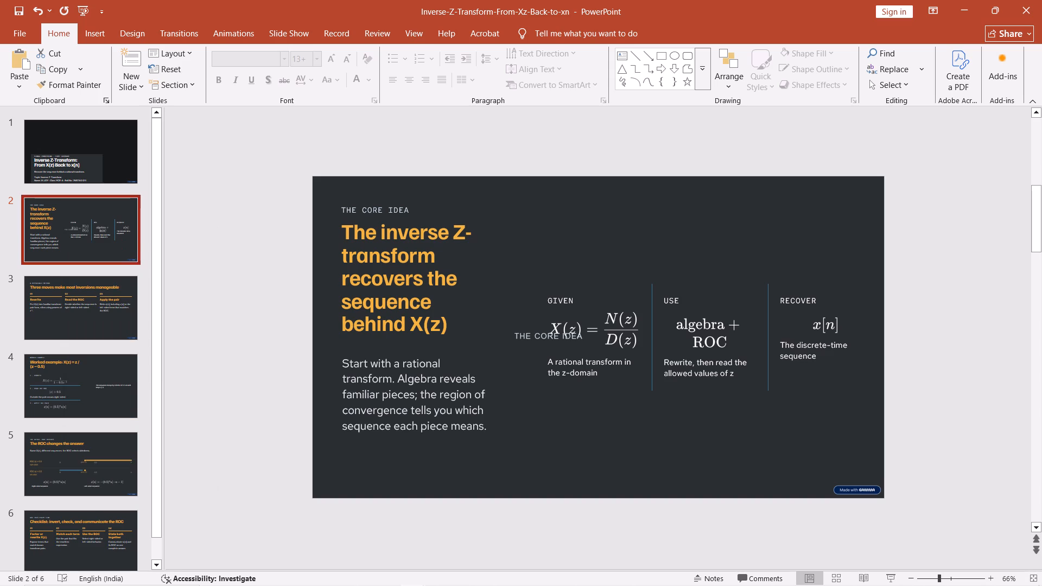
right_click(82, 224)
Move the Core Idea slide from position 2 to the end of the Gamma-made deck.
left_click(82, 224)
key("ctrl+shift+Down")
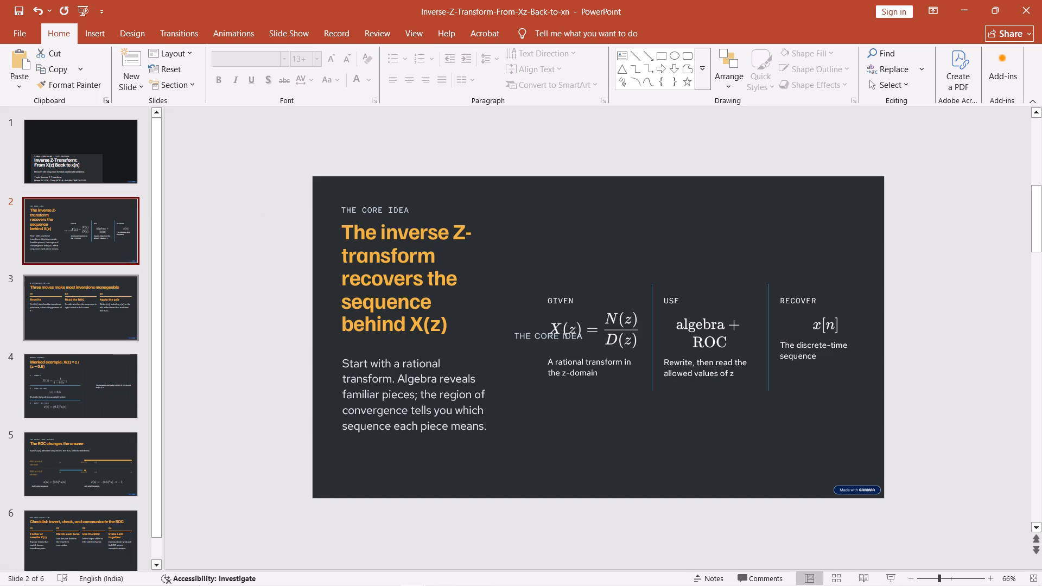
key("ctrl+shift+Down")
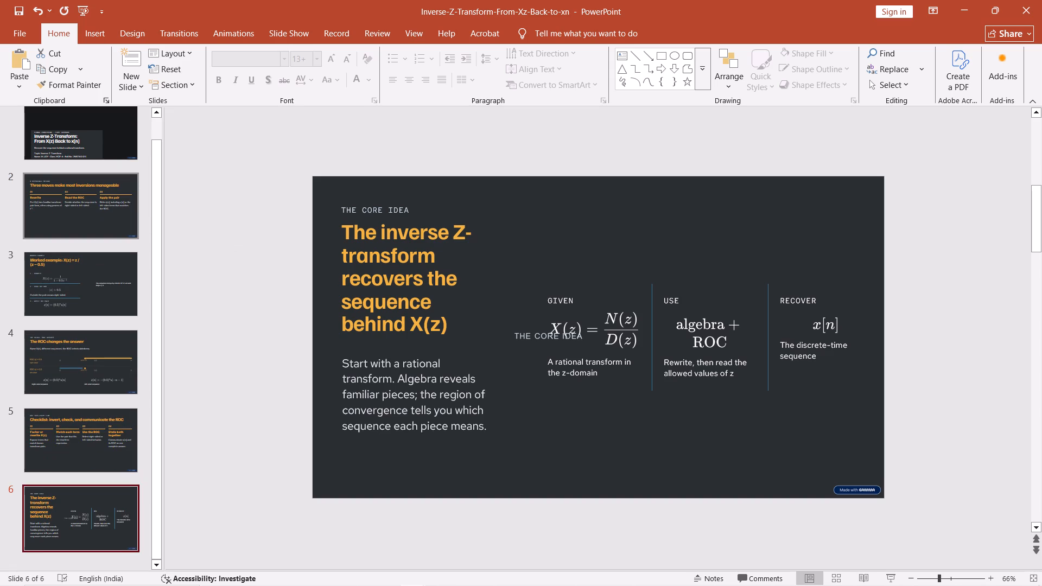
key("shift+Down")
Copy slides 2 to 6 of the Gamma-made deck and paste them after empty slide 2 of the Inverse Z-Transform presentation.
left_click(82, 224)
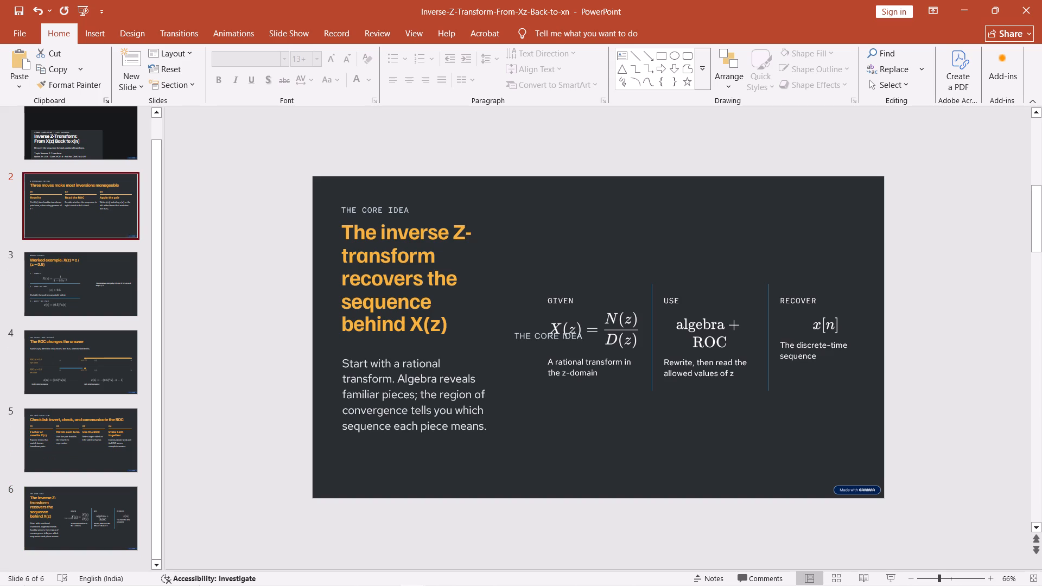
key("shift+Down")
key("shift+Down")
key("shift+Down")
key("shift+Down")
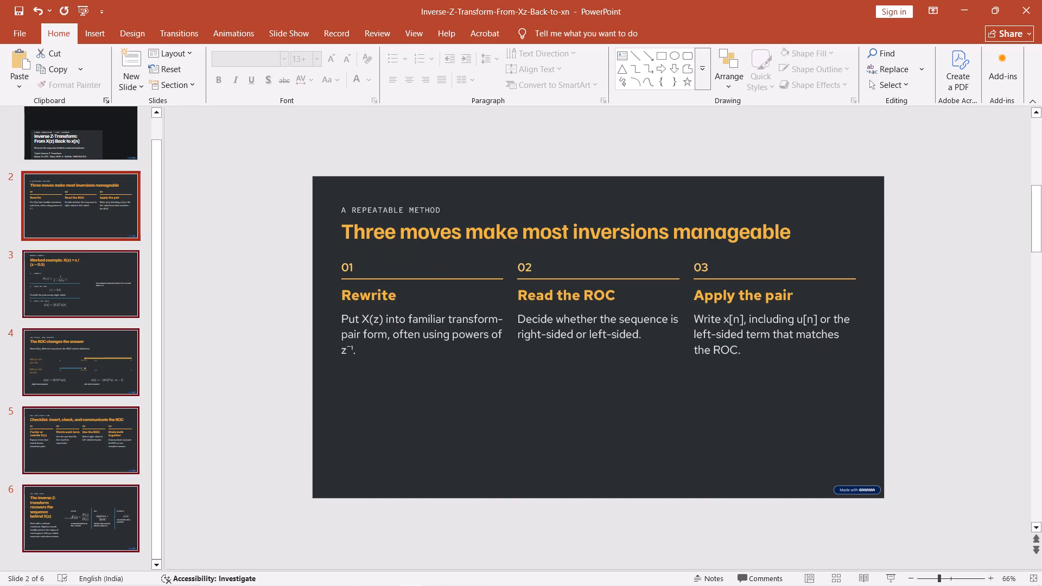
key("ctrl+c")
key("alt+Tab")
key("ctrl+v")
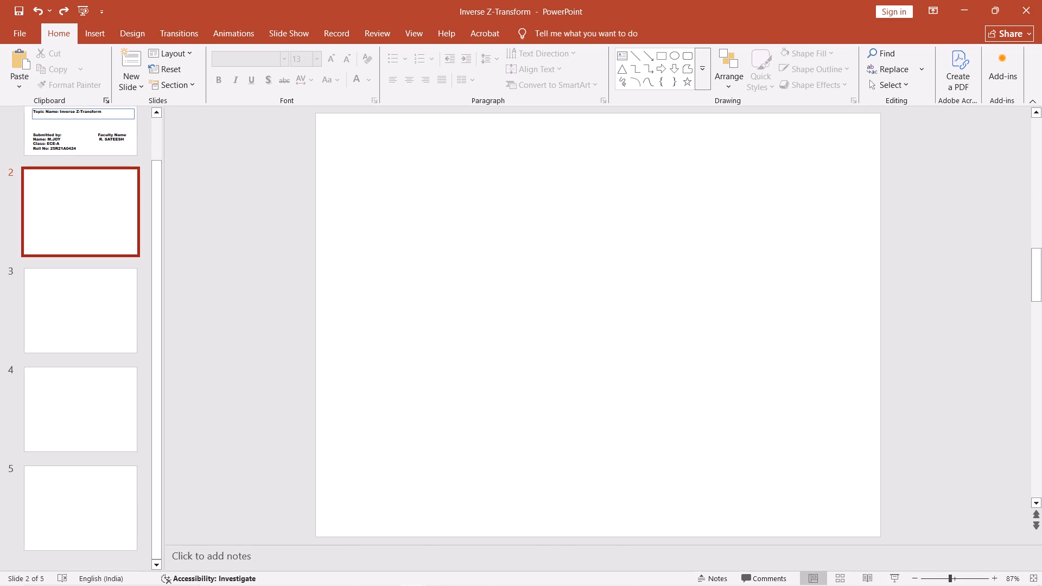
Delete the empty slide 2 between the title slide and the pasted slides.
scroll(82, 224, "up", 2)
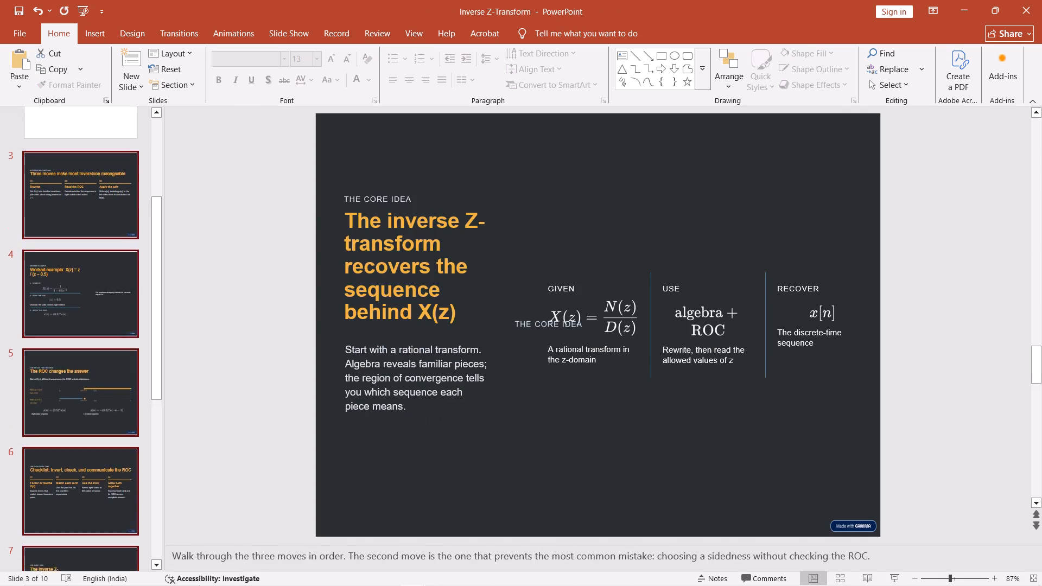
scroll(82, 224, "up", 4)
left_click(82, 224)
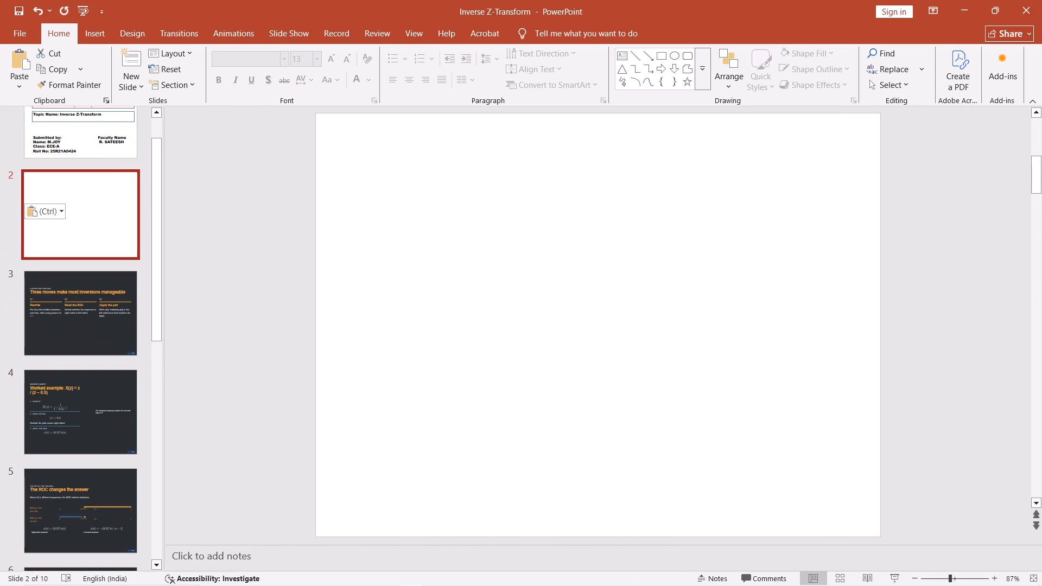
key("Delete")
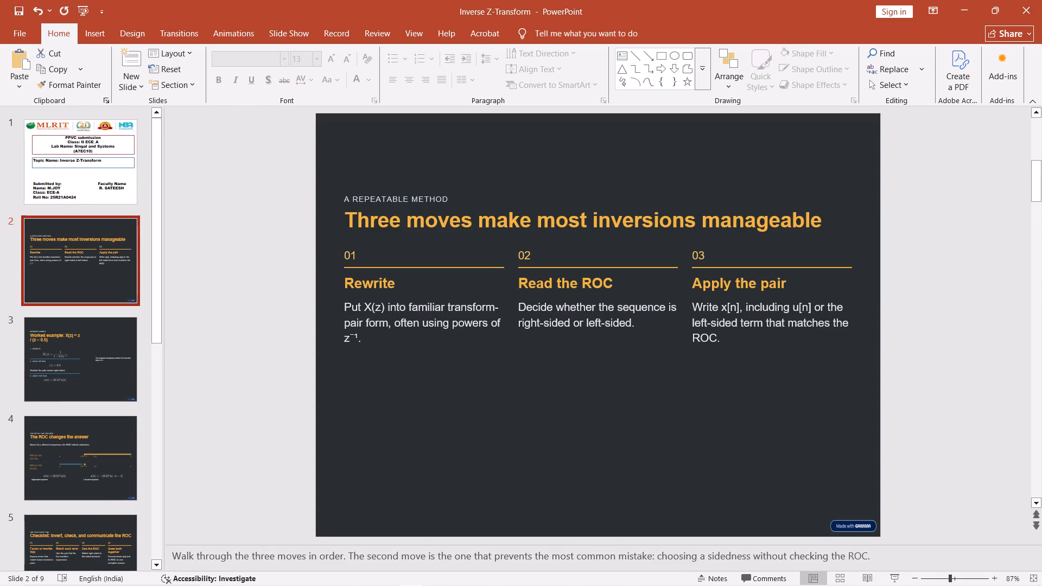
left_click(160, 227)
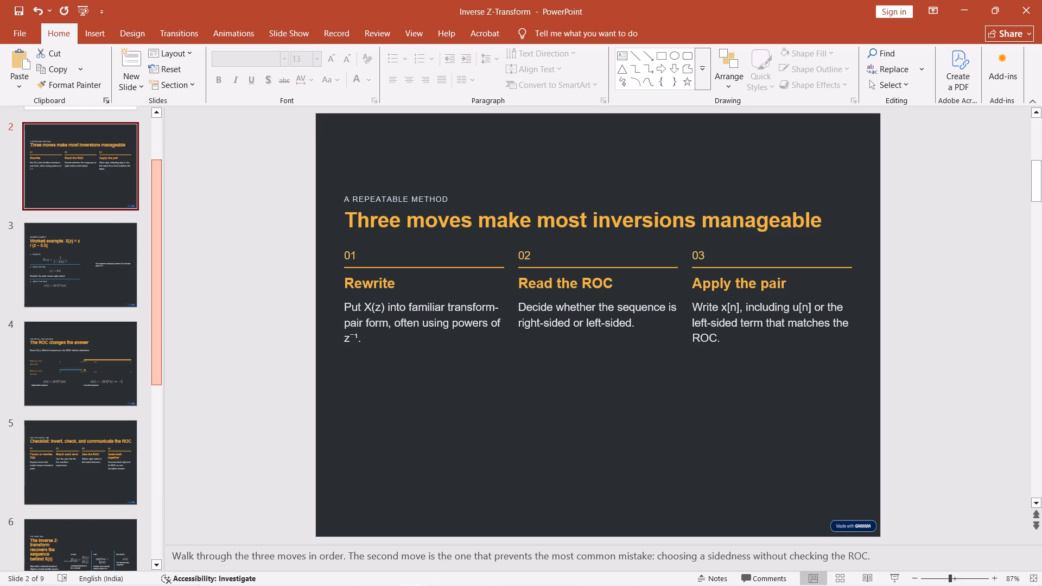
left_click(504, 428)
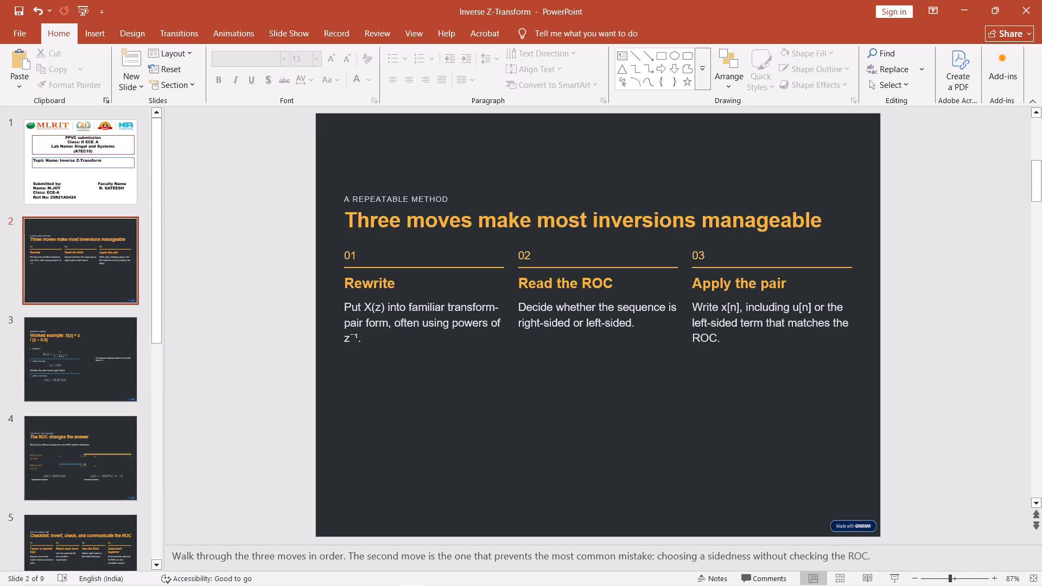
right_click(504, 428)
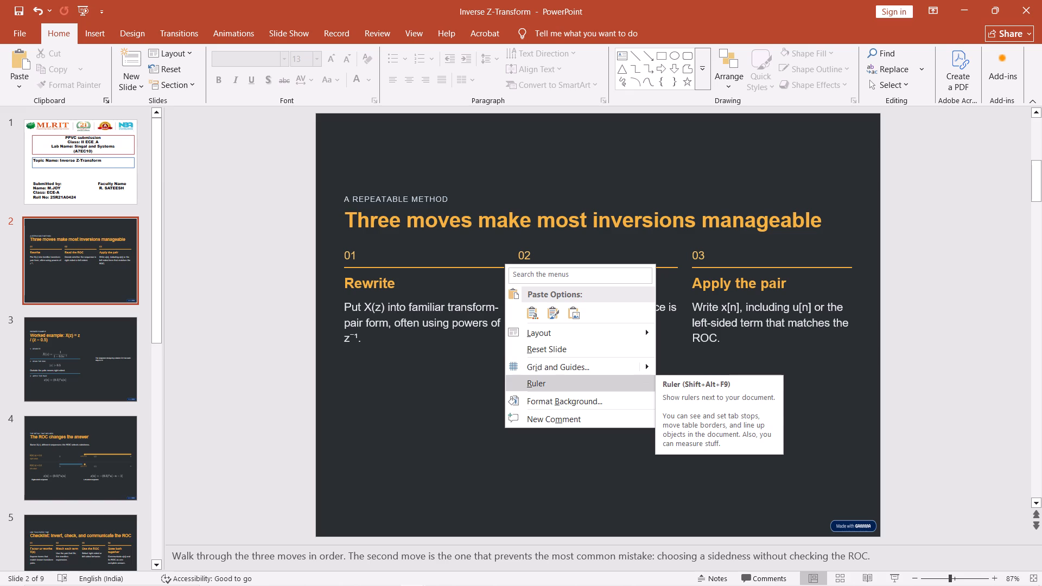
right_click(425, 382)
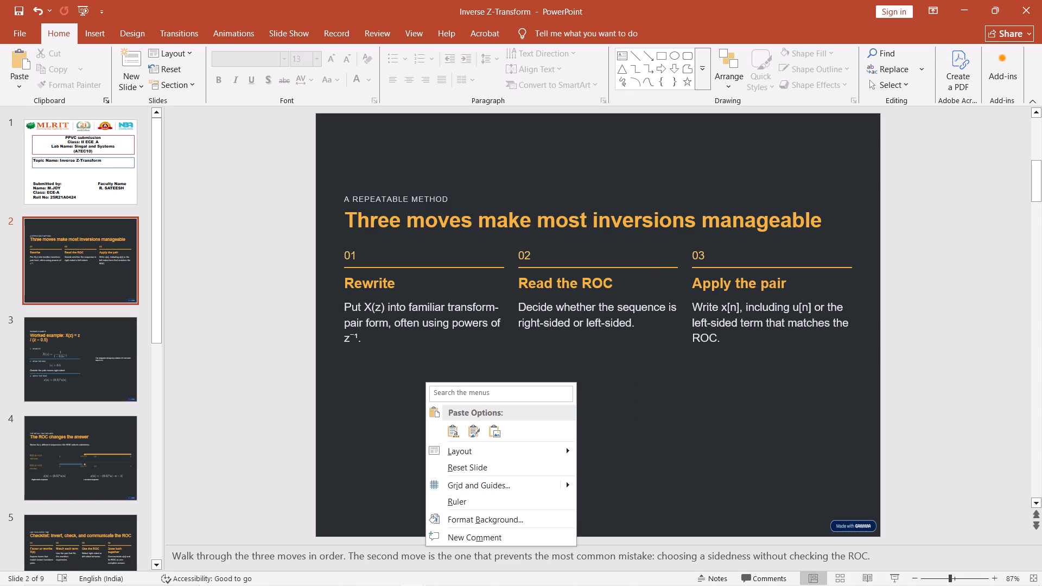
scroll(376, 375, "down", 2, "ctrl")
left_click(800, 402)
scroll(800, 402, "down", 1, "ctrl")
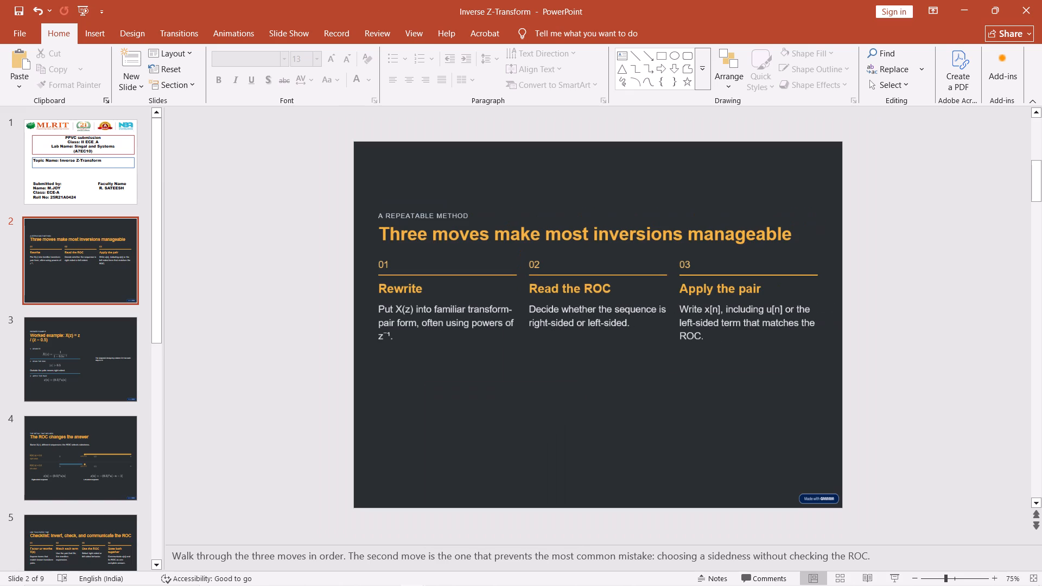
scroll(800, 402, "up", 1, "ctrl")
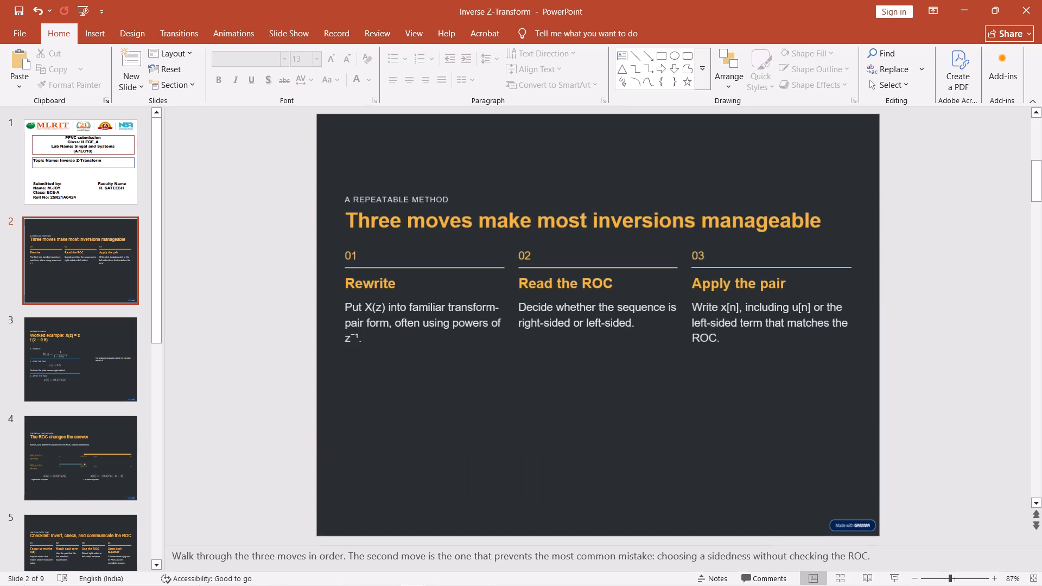
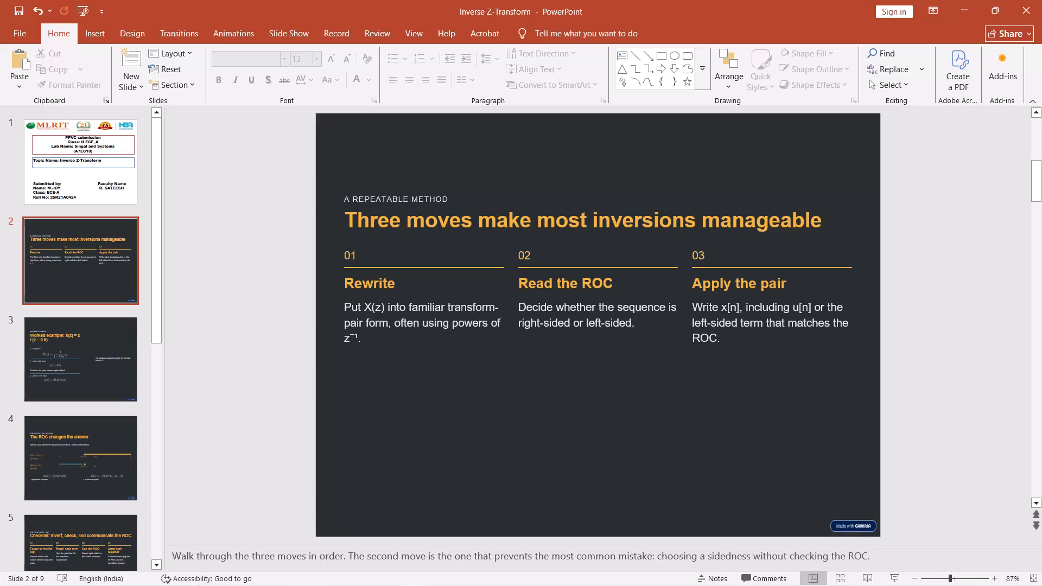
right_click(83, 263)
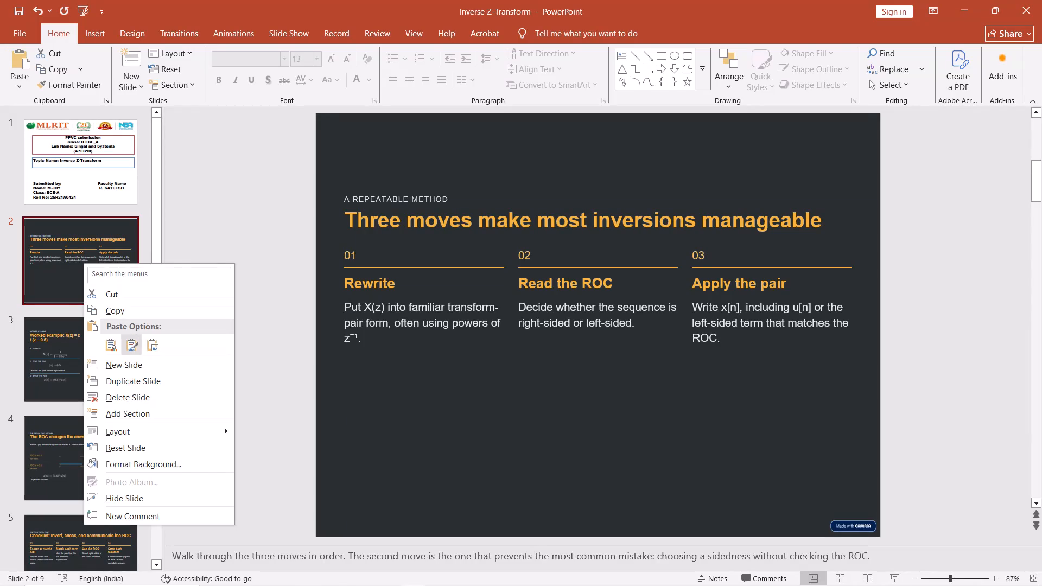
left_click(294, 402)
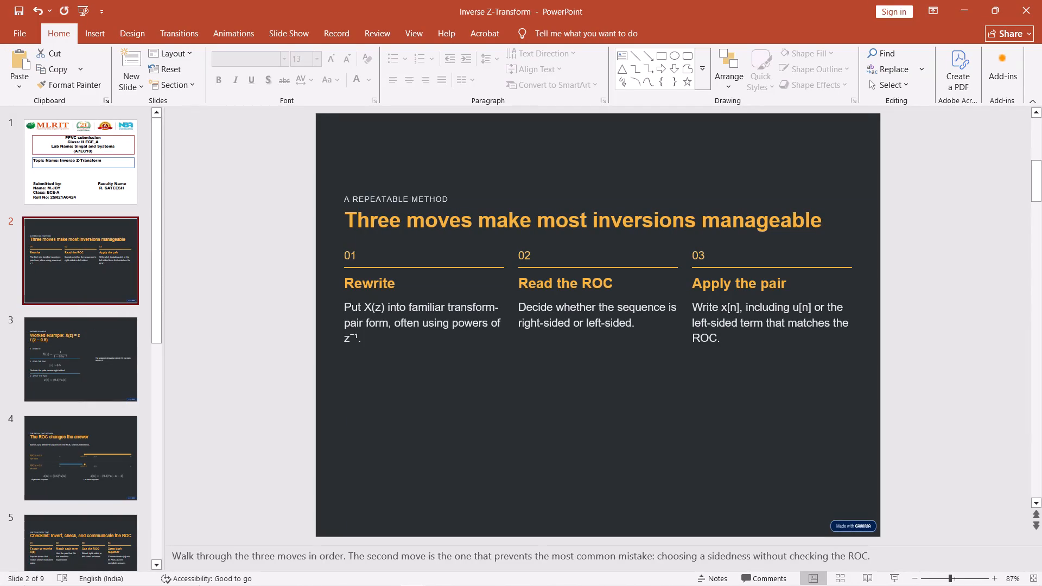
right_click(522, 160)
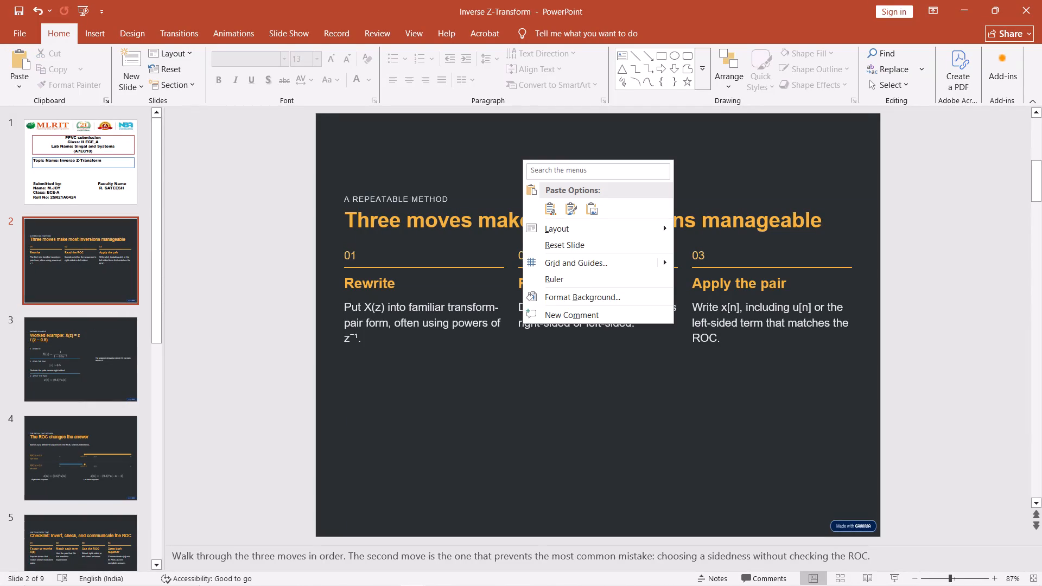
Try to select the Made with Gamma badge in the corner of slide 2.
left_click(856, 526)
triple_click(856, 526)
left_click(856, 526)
Reapply the Slide master 2 layout to slide 2, Three moves make most inversions manageable.
right_click(856, 526)
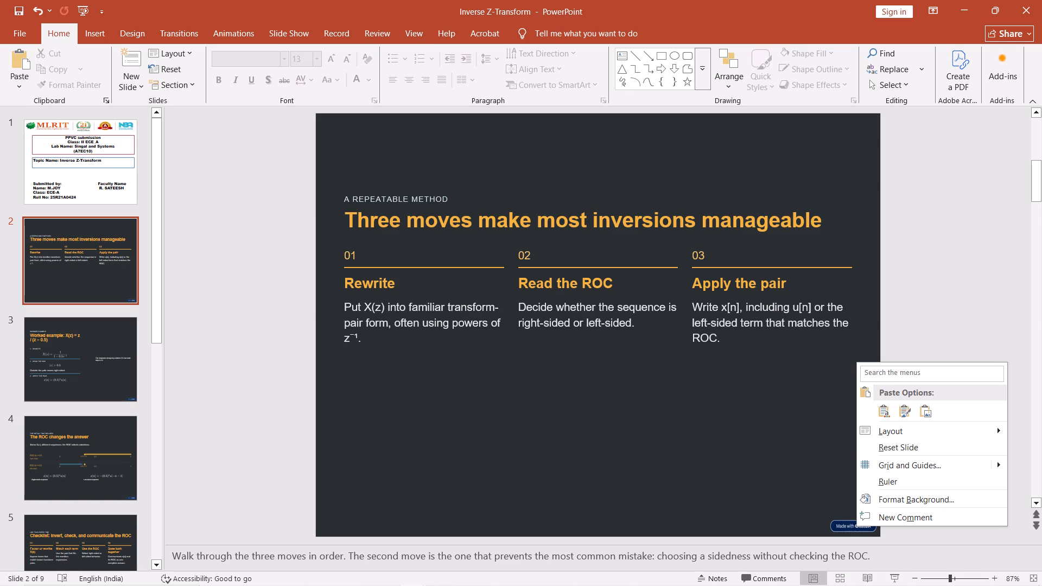
left_click(892, 436)
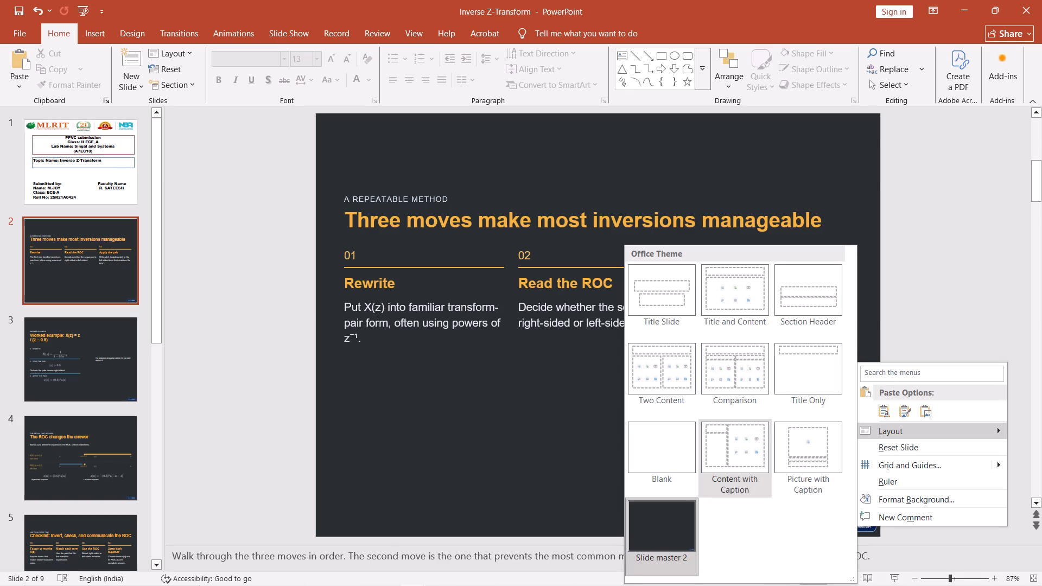
left_click(679, 521)
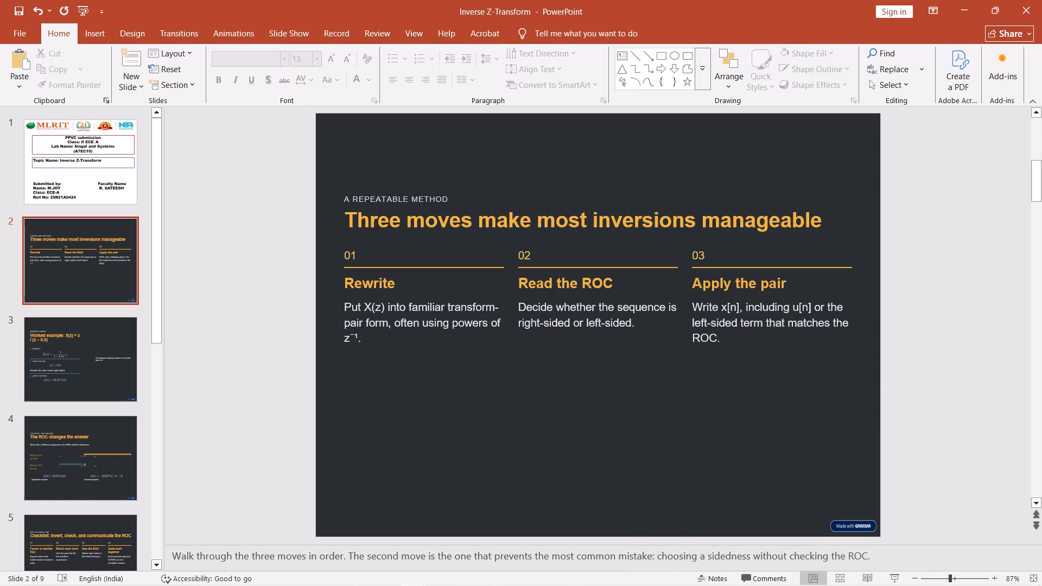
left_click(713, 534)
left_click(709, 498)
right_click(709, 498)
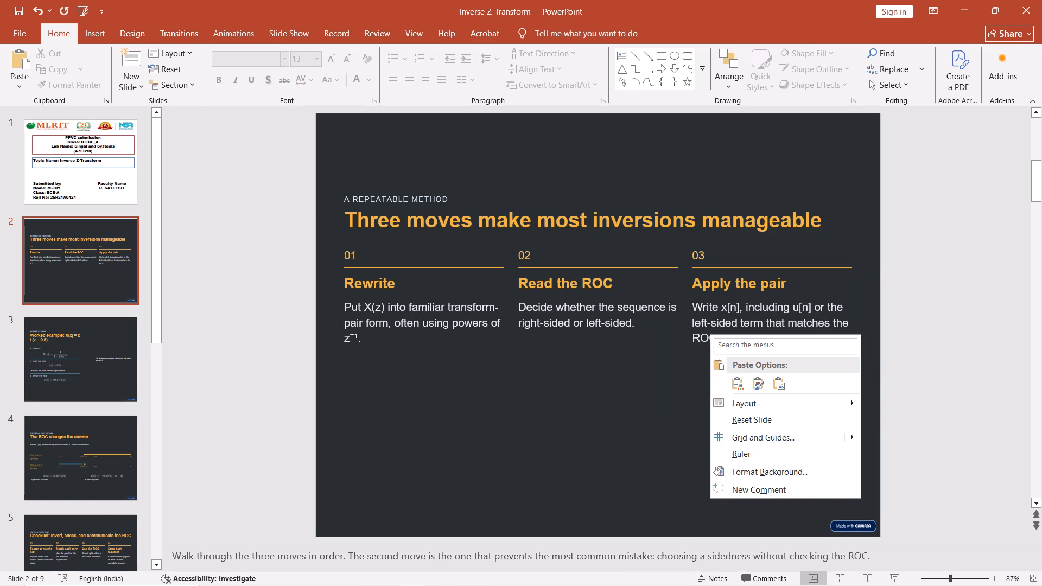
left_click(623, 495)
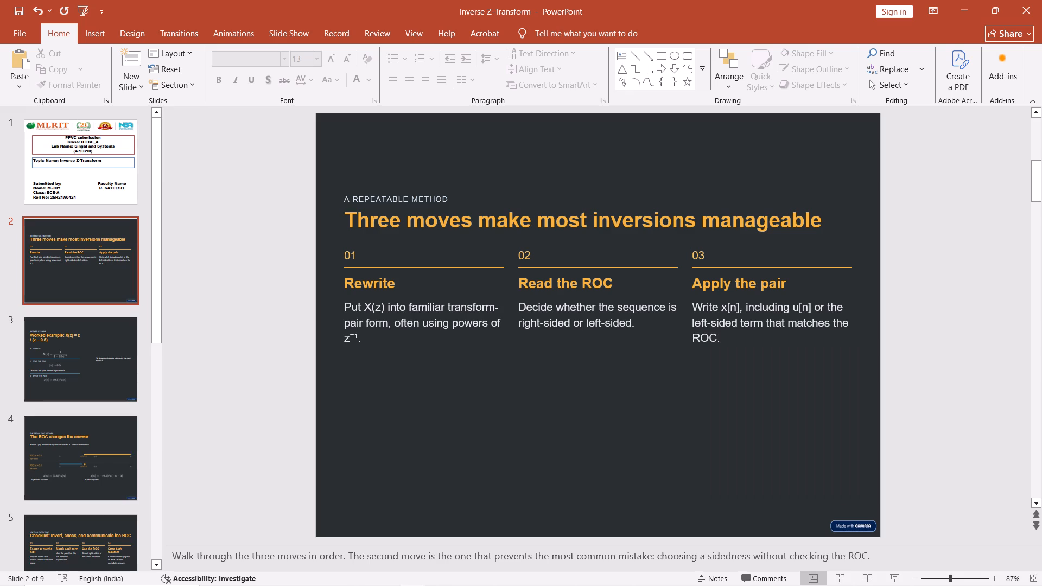
Delete the three empty slides 7 to 9 after the Core Idea slide.
left_click_drag(155, 260, 163, 502)
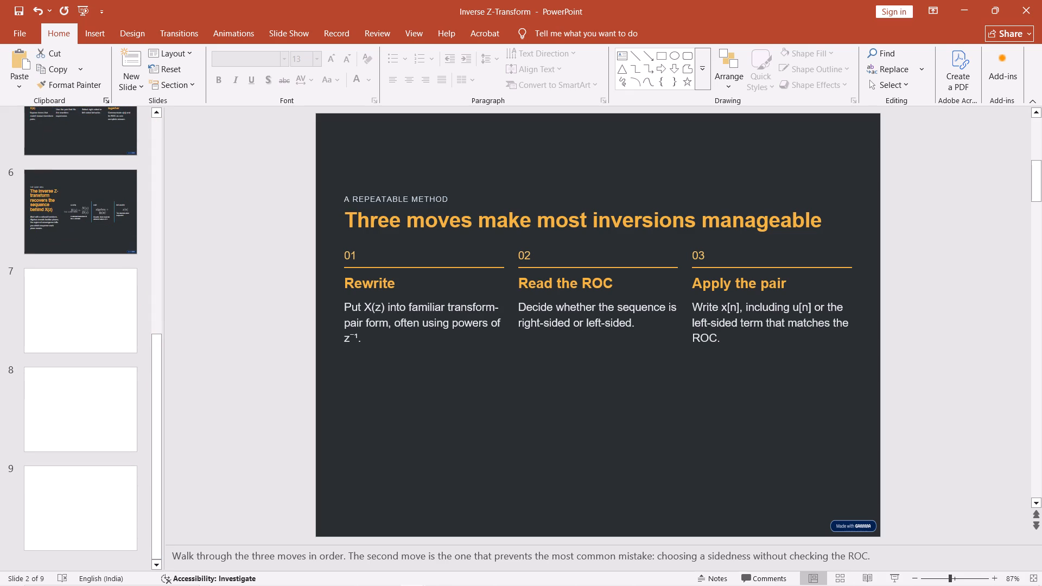
left_click(59, 296)
key("Delete")
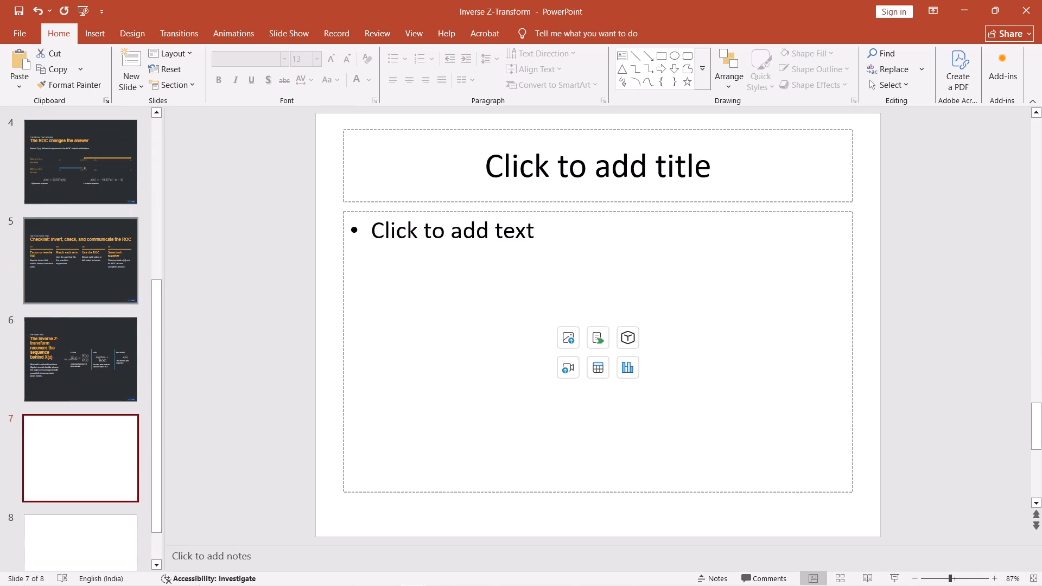
key("Delete")
key("Delete")
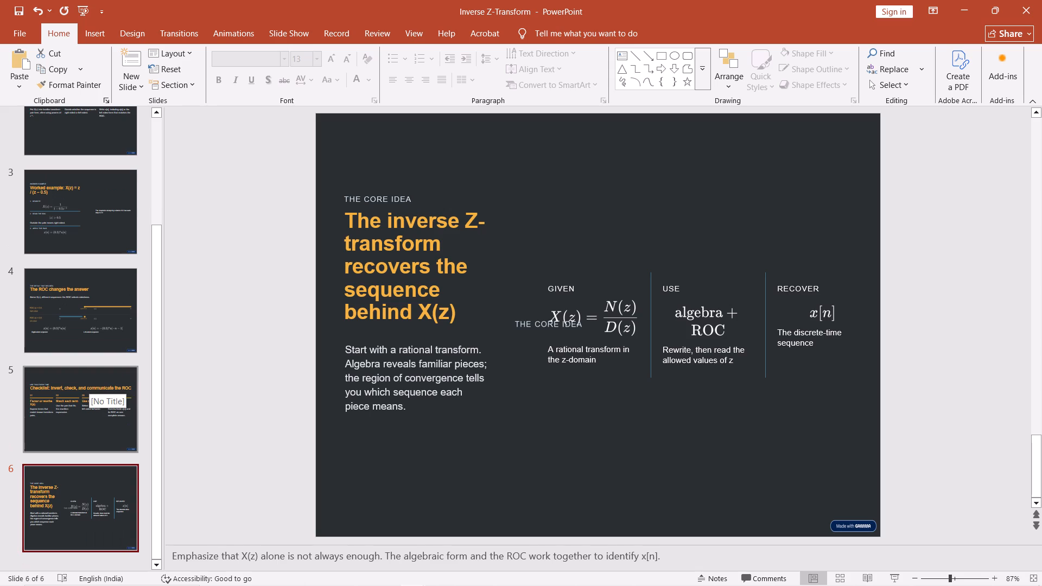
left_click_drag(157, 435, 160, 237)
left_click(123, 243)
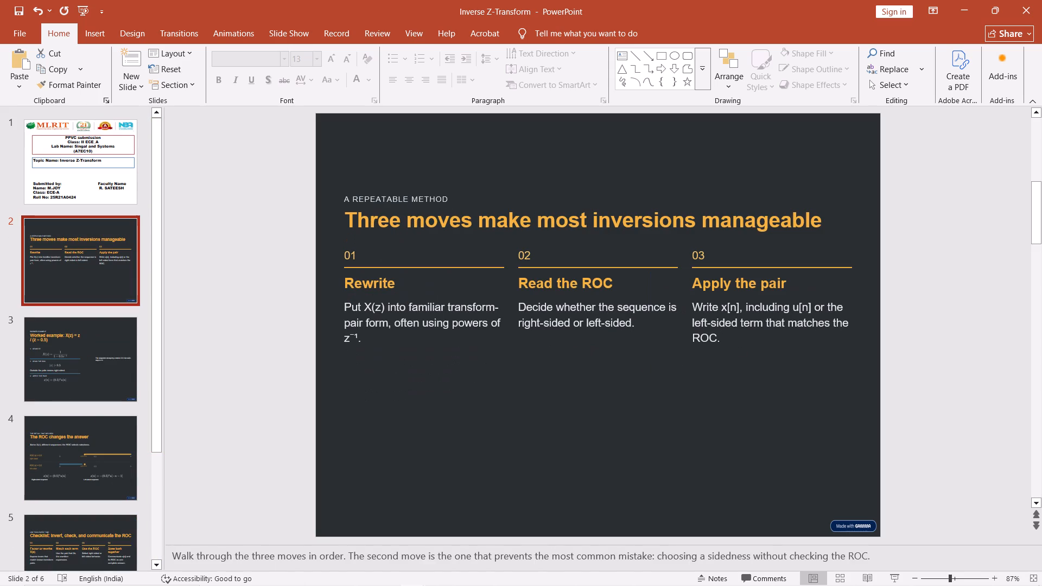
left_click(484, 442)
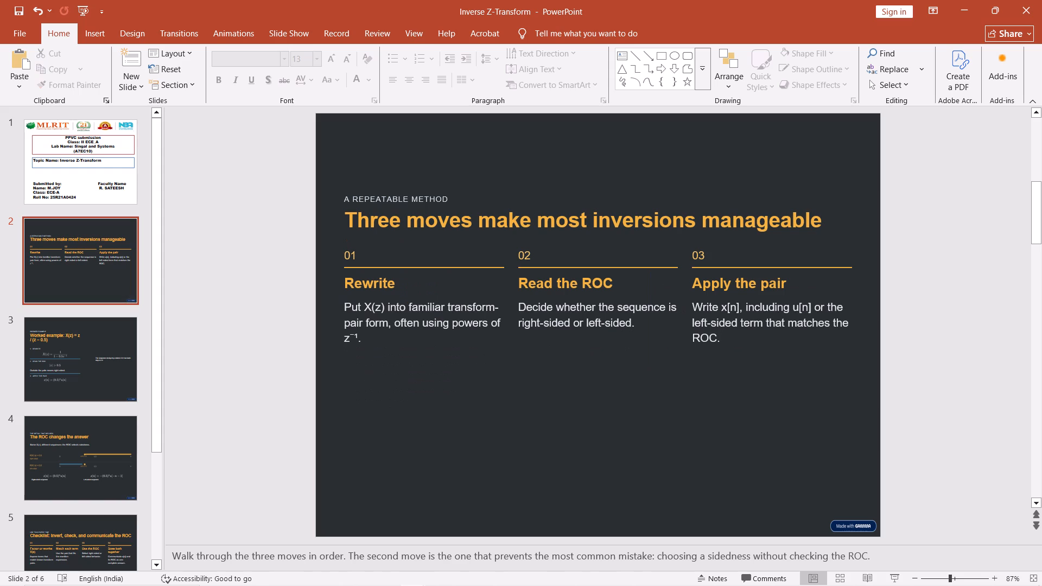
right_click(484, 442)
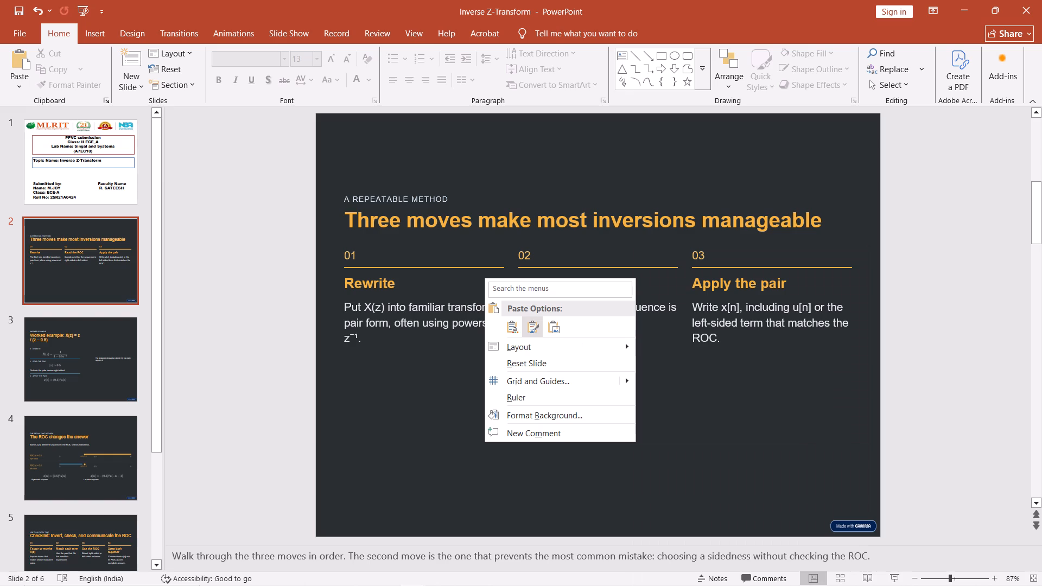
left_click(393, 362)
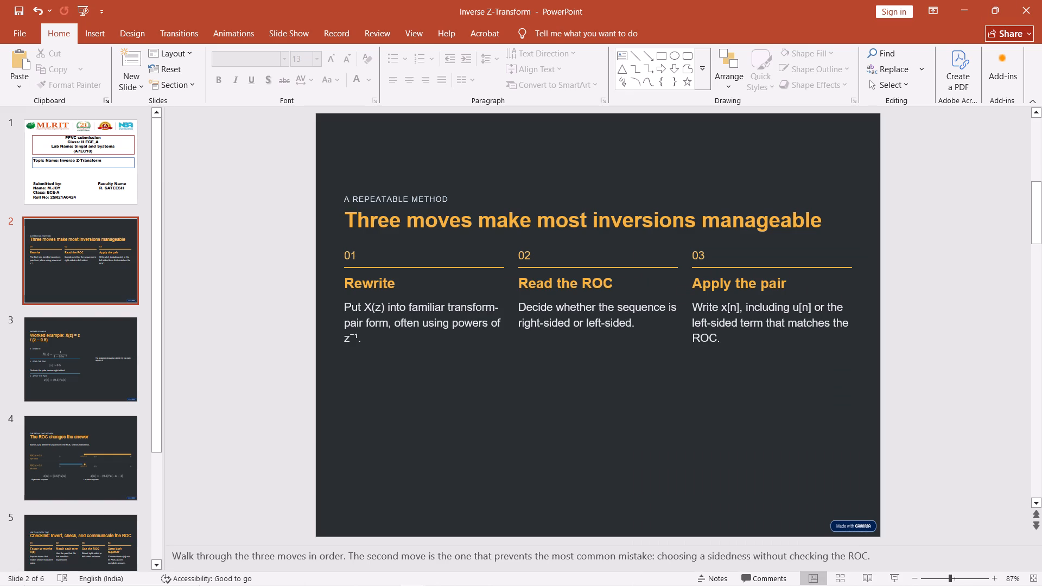
Save a copy of the finished presentation on this PC in Documents as Inverse Z-Transform main.
left_click(1001, 32)
left_click(993, 52)
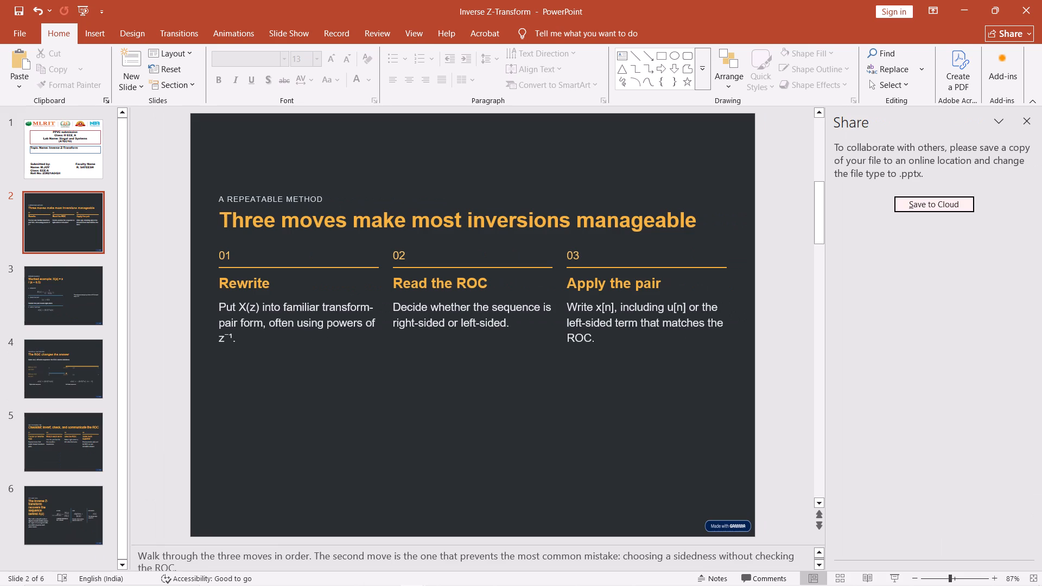
left_click(957, 204)
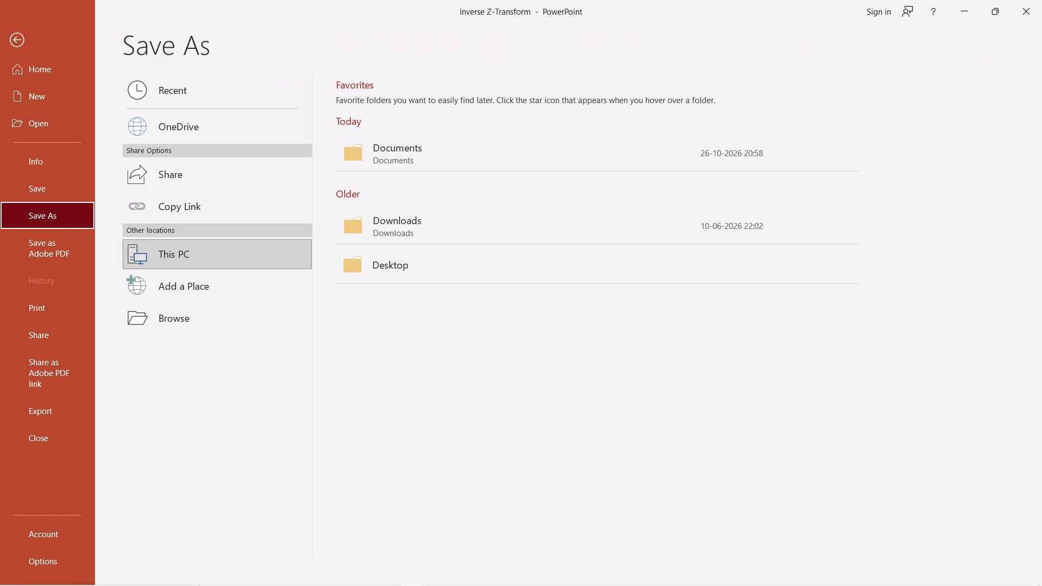
double_click(264, 256)
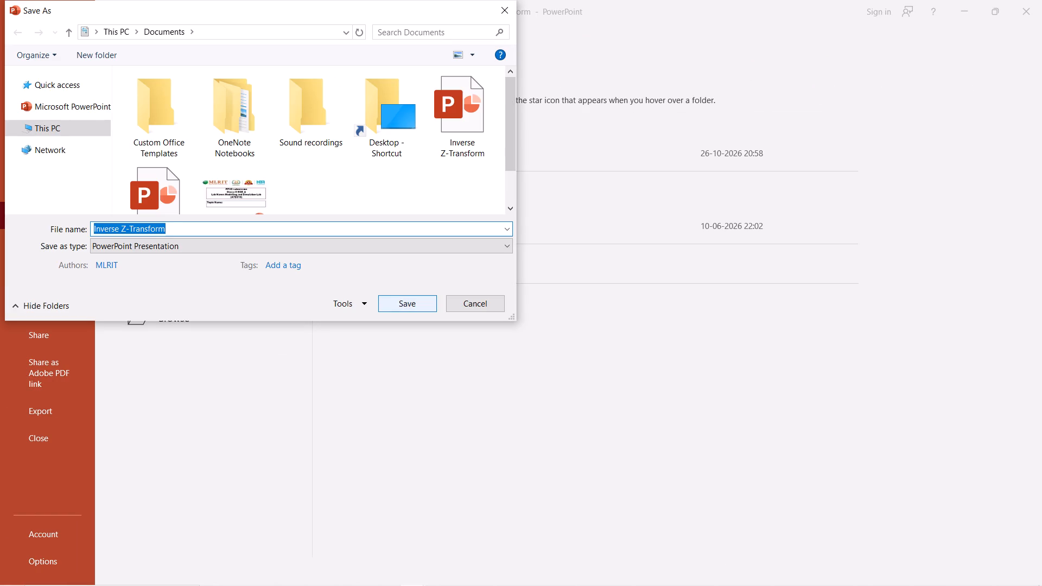
left_click(385, 233)
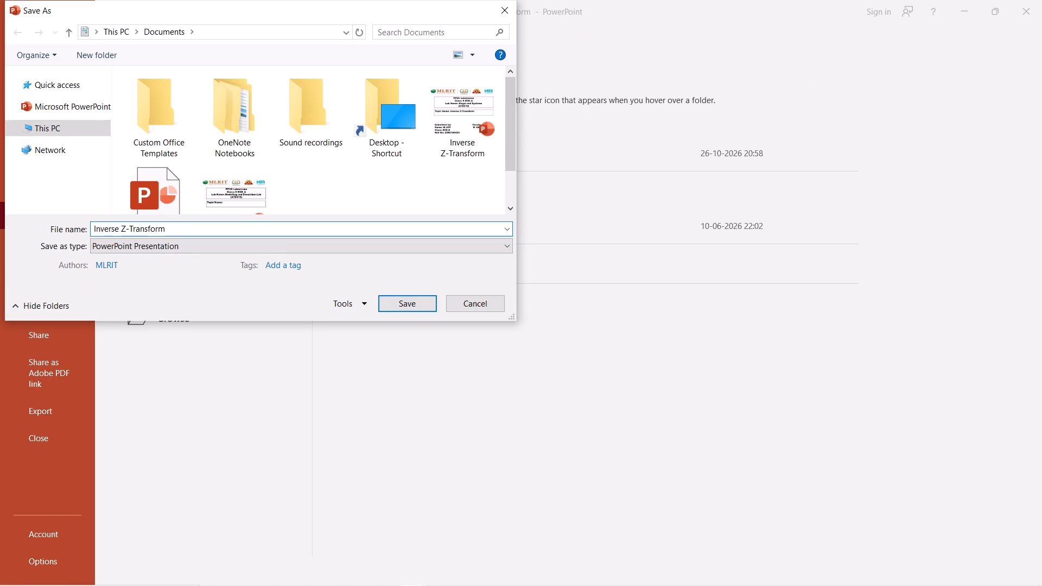
key("space")
type("main")
key("Return")
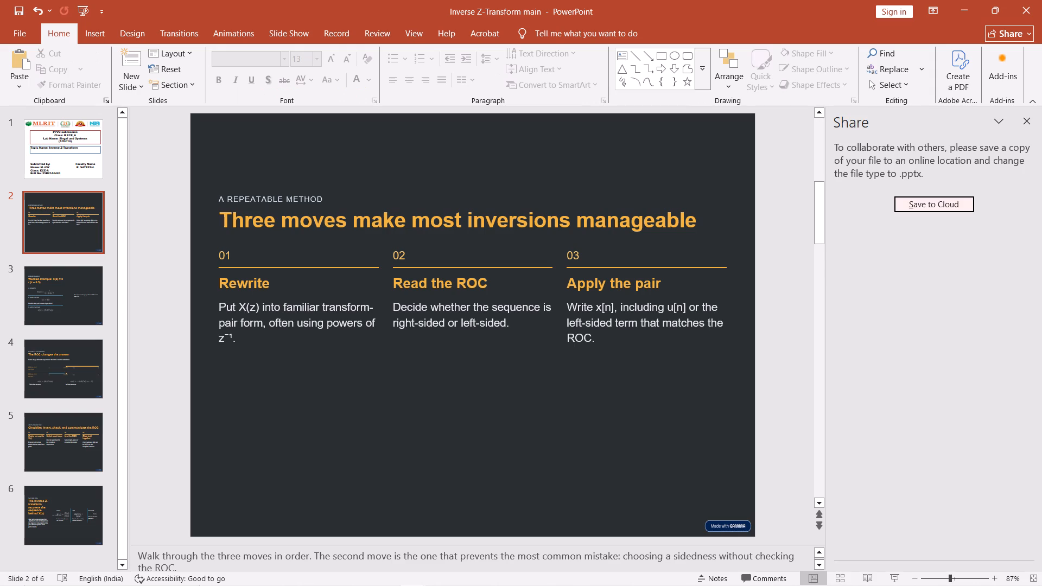
Switch to the Gamma-made presentation Inverse-Z-Transform-From-Xz-Back-to-xn.
key("alt+Tab")
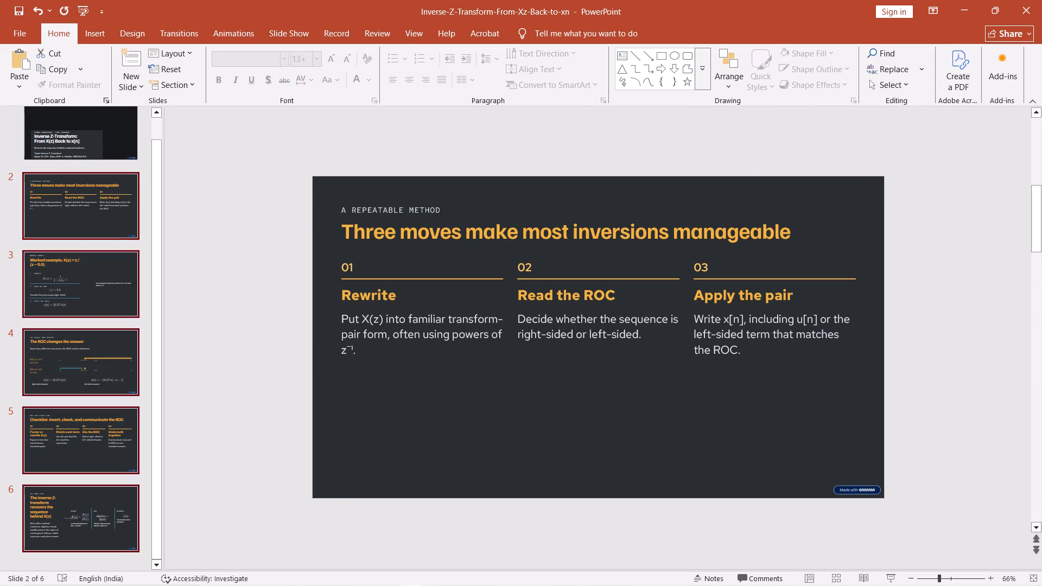
key("alt+Tab")
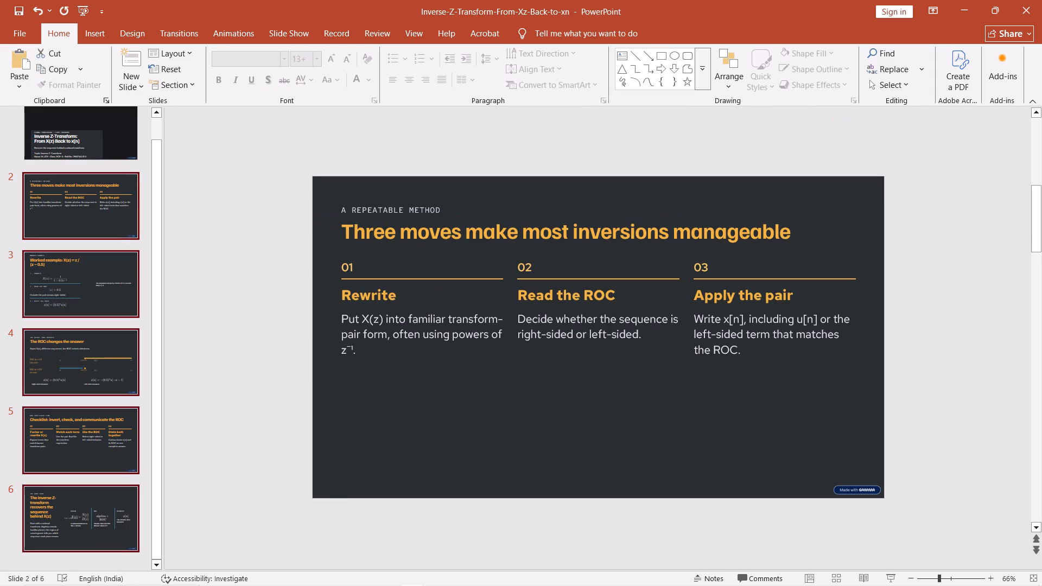